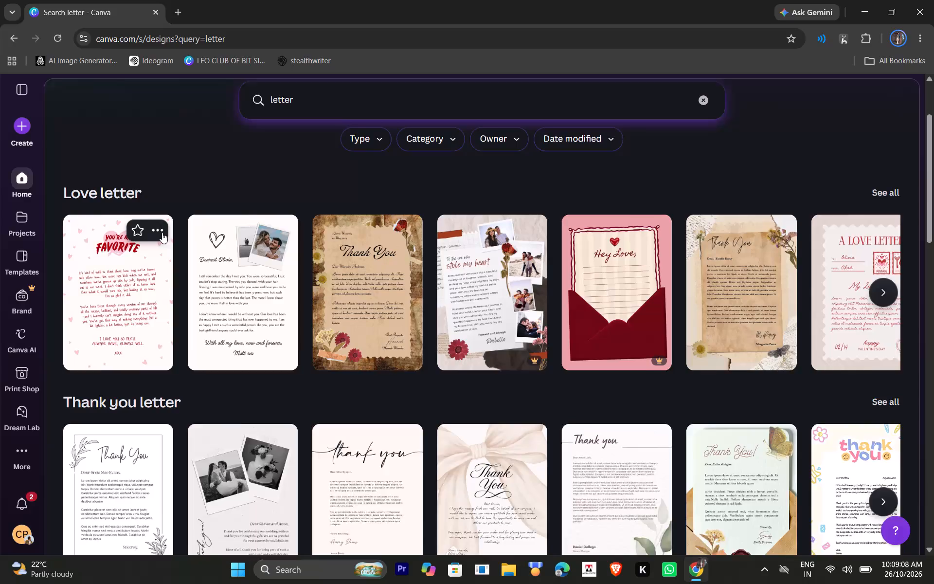
Look through the "letter" search results down to the designs and images, expanding the full list of matching images.
scroll(162, 233, "up", 2)
scroll(326, 221, "down", 1)
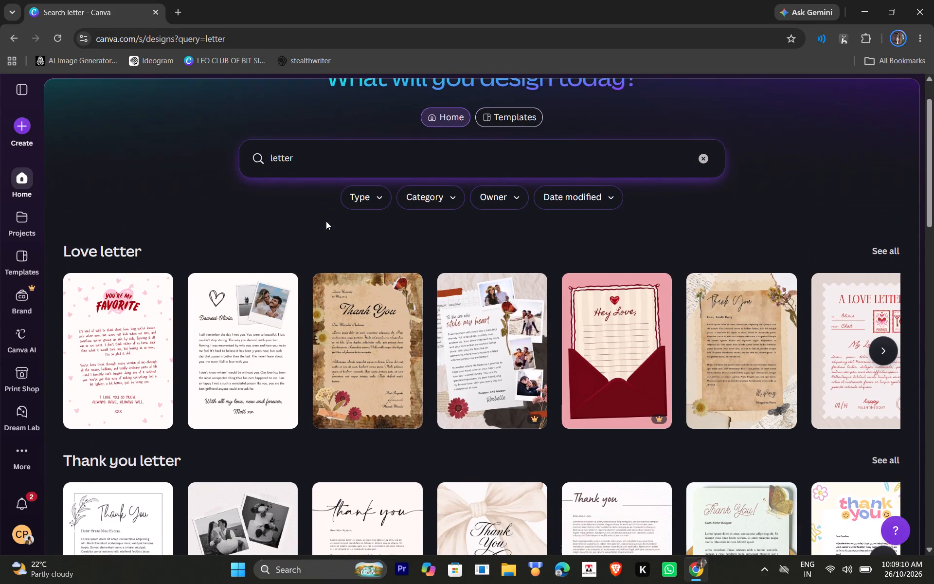
scroll(326, 221, "down", 11)
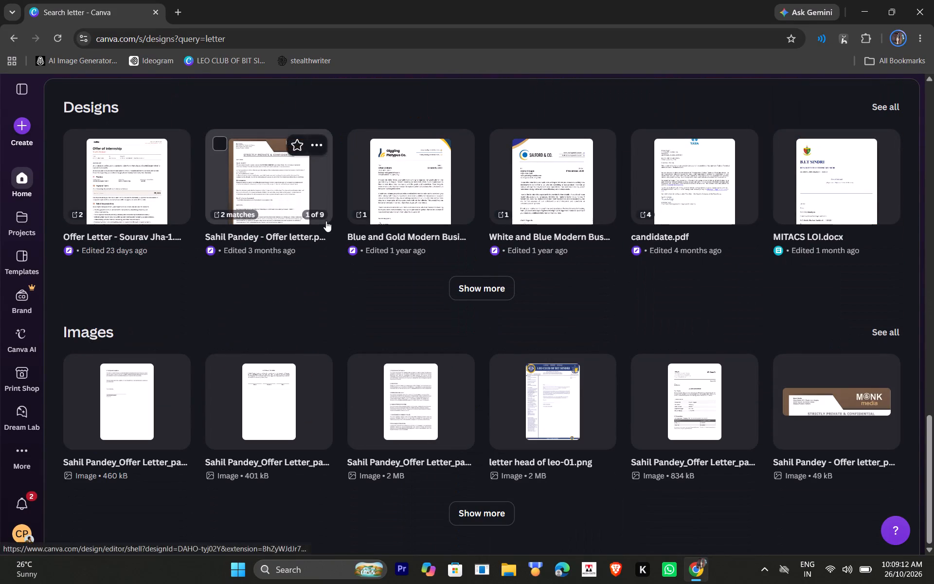
scroll(326, 221, "down", 1)
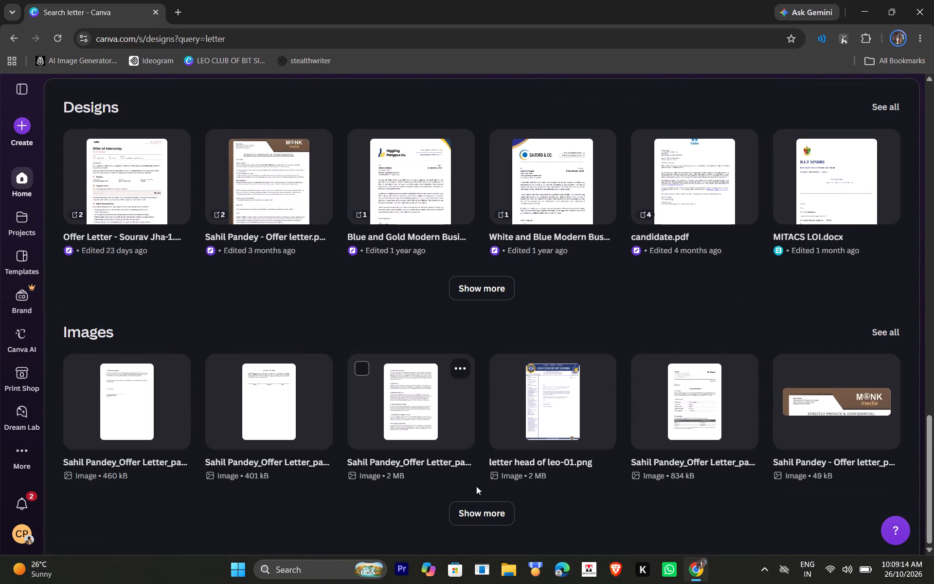
left_click(506, 517)
scroll(506, 517, "down", 2)
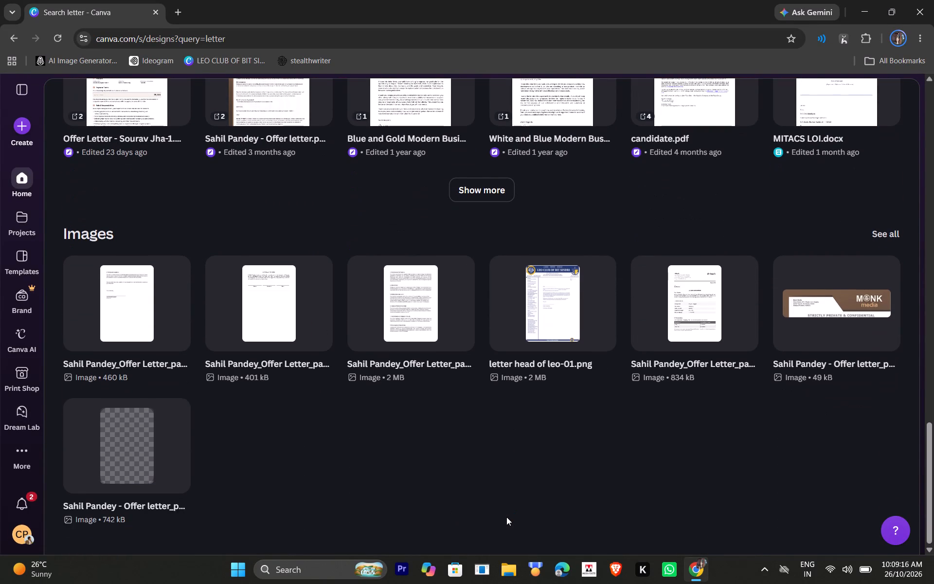
Switch the account's active team to Canva Pro C10.
left_click(24, 532)
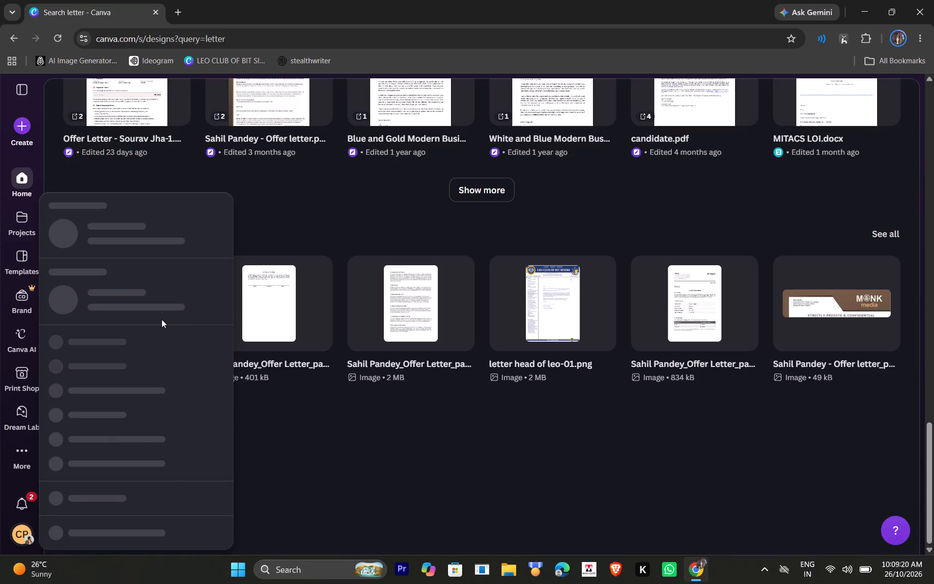
left_click(163, 301)
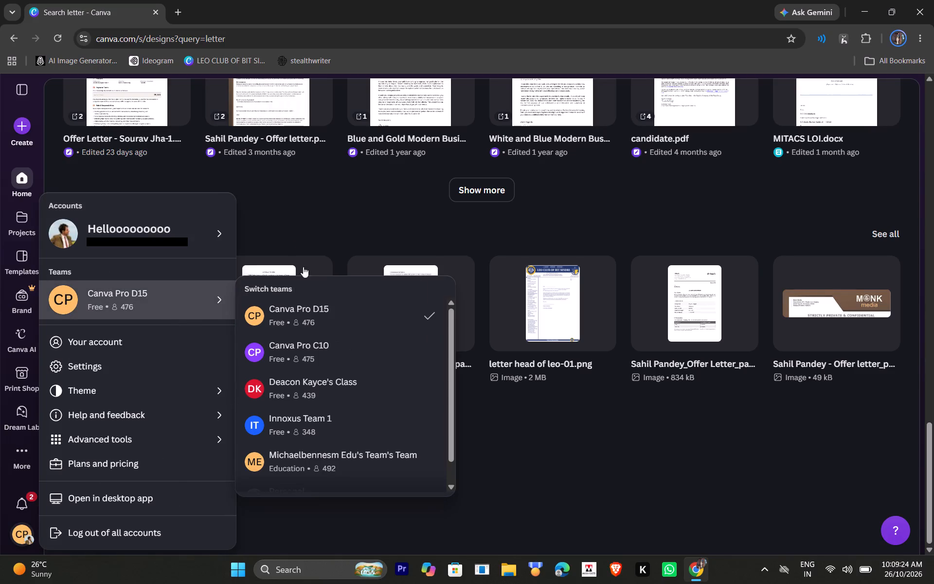
left_click(334, 348)
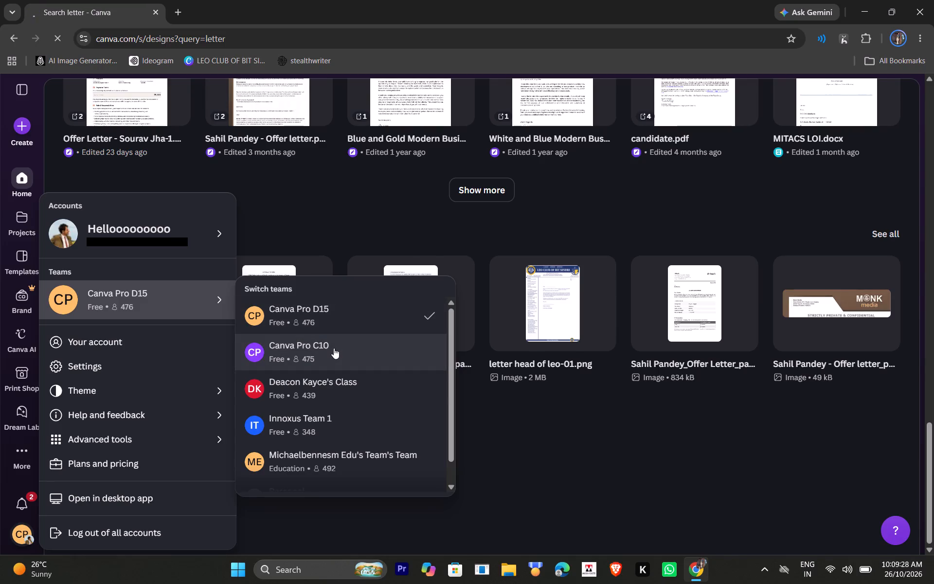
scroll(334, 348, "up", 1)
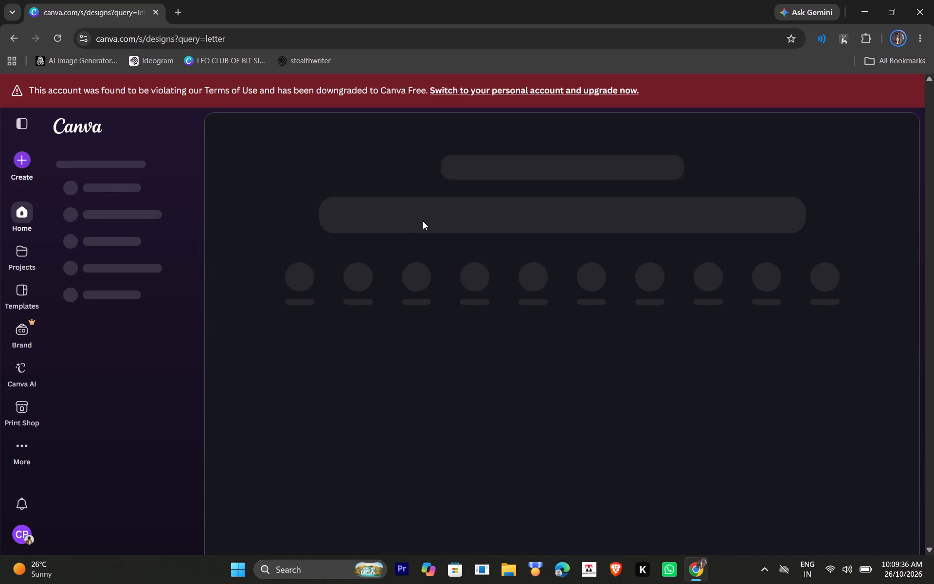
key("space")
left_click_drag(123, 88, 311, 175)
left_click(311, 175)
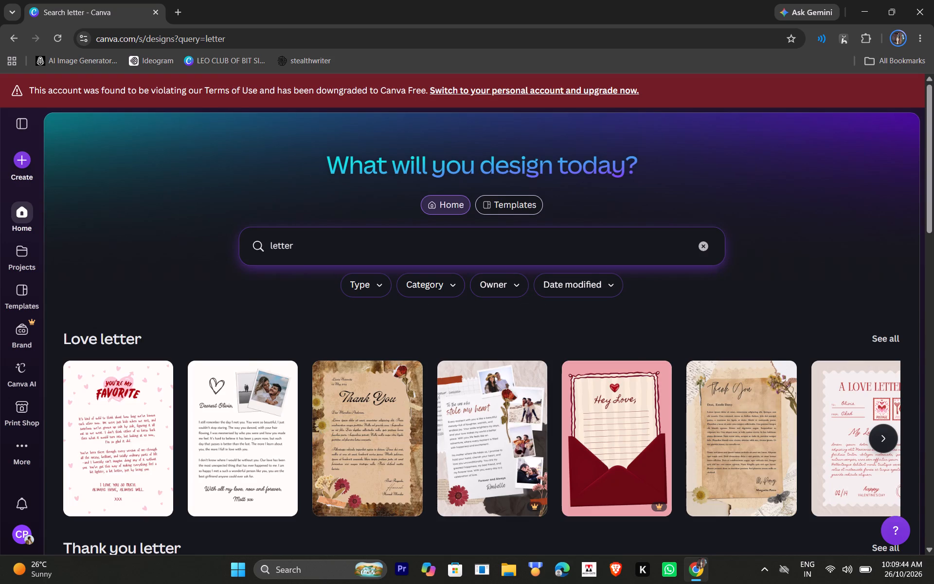
Look through the "letter" search results in the Canva Pro C10 team down to its own designs.
scroll(341, 250, "down", 10)
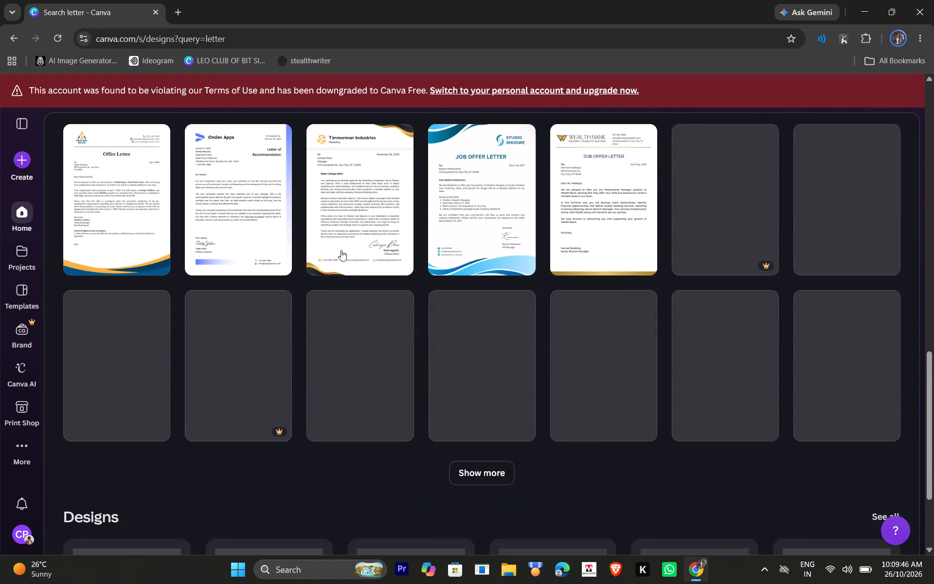
scroll(341, 250, "down", 4)
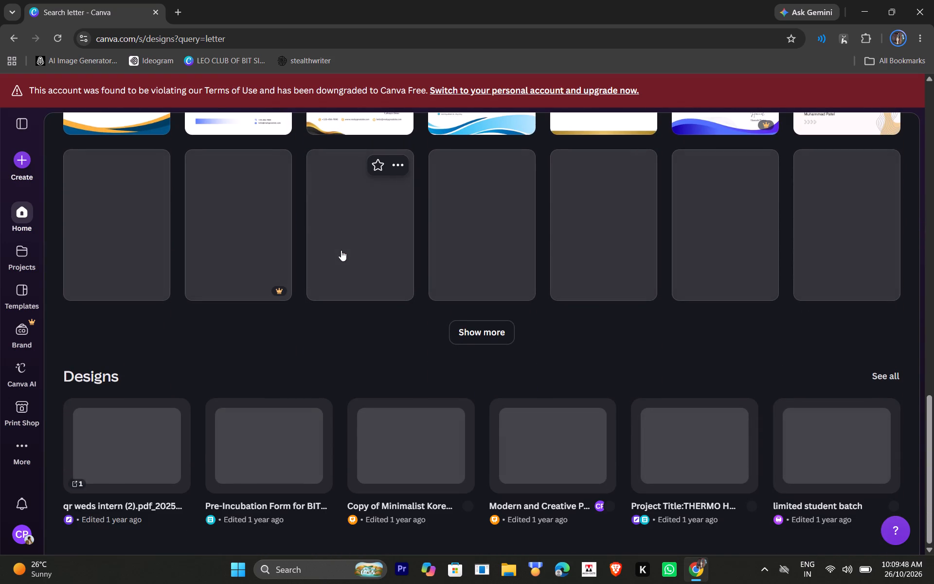
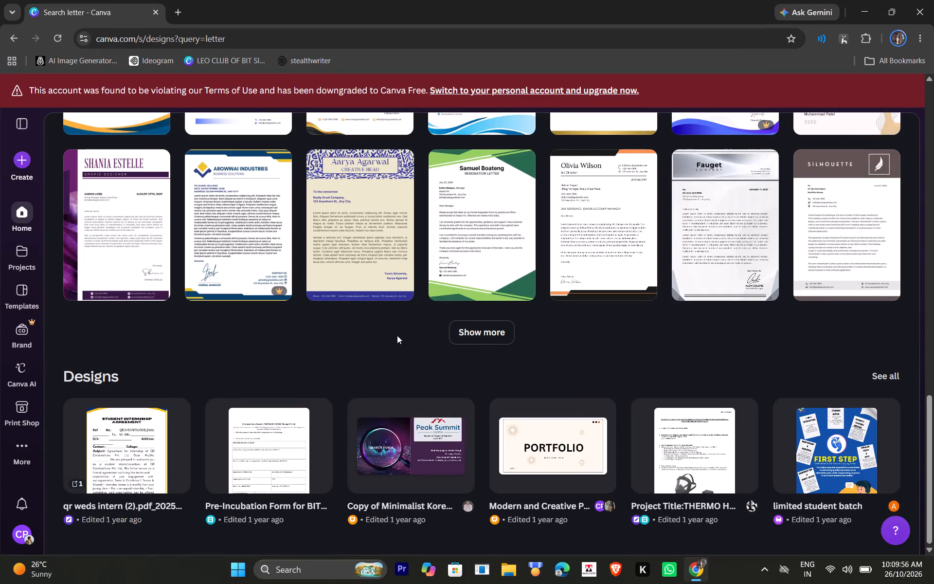
left_click(19, 533)
left_click(130, 273)
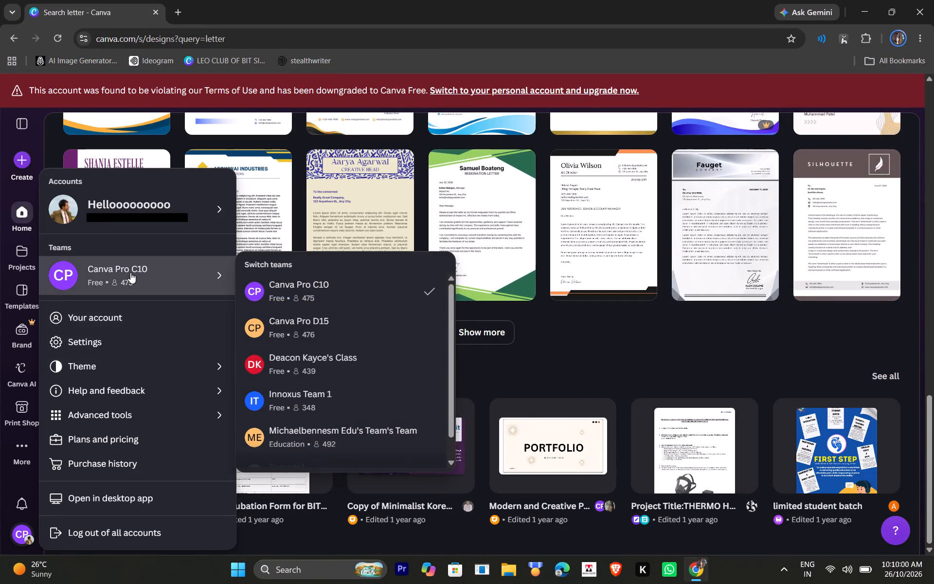
left_click(312, 371)
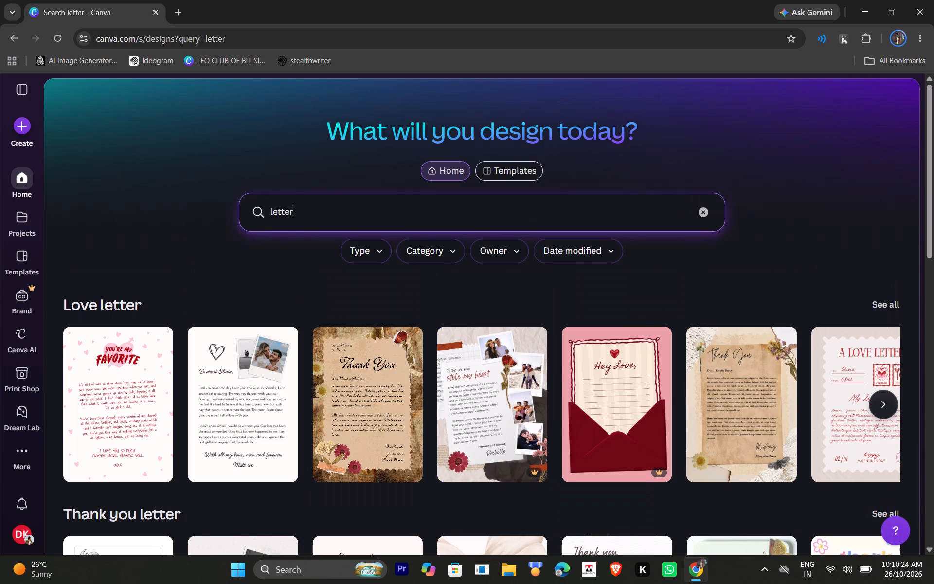
Clear the "letter" search and look through the class team's recent designs, expanding the list.
left_click(710, 212)
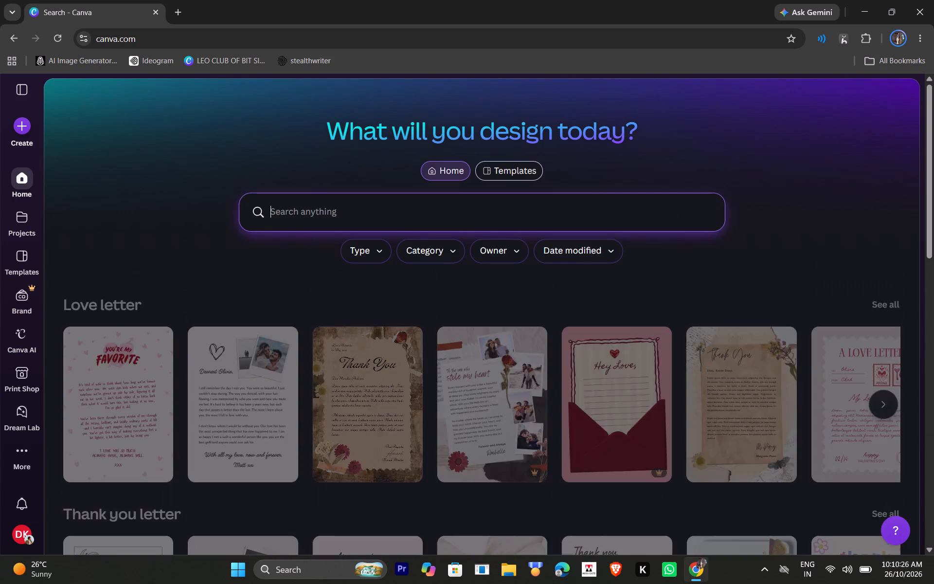
left_click(808, 131)
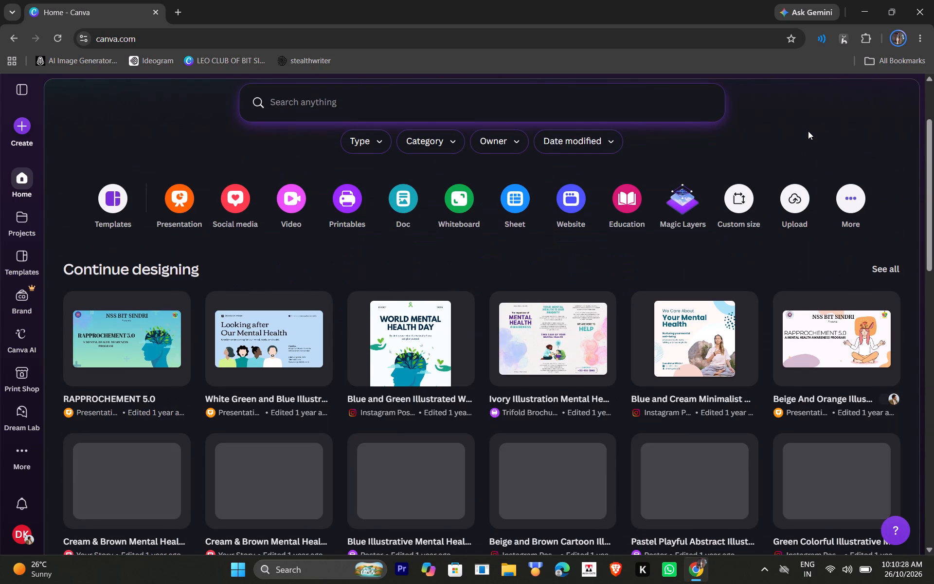
scroll(808, 131, "down", 2)
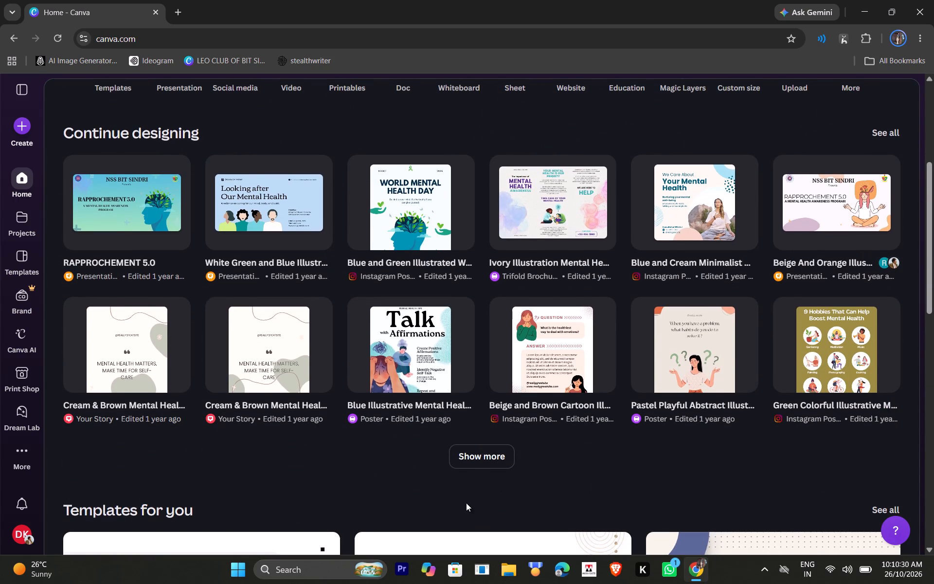
left_click(484, 462)
scroll(484, 462, "down", 3)
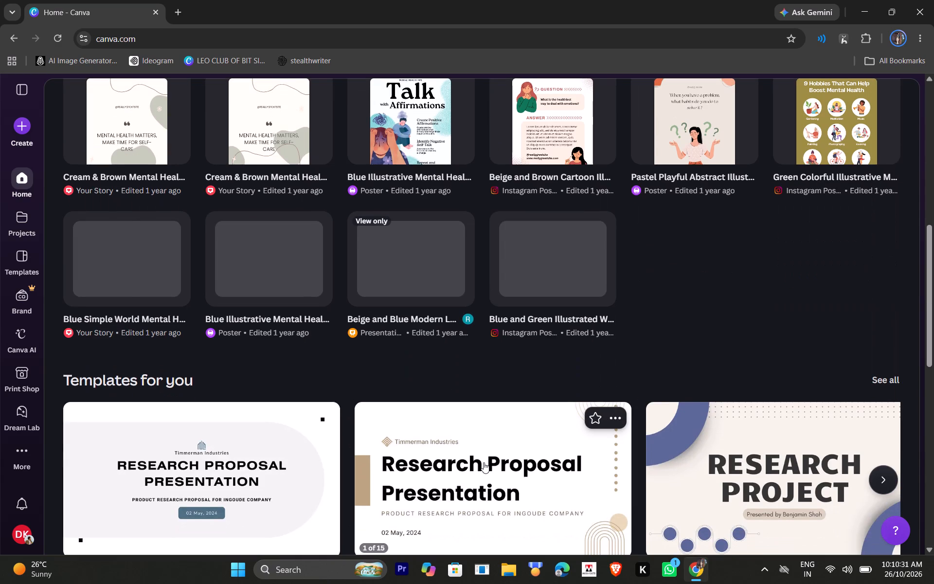
scroll(168, 405, "up", 7)
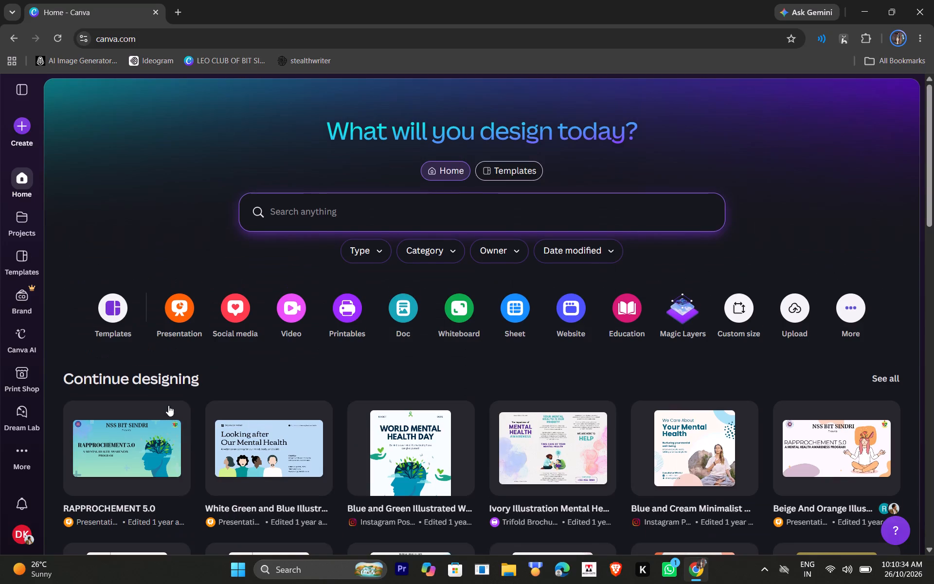
Switch the account's active team to the Education team with the ME avatar.
left_click(25, 539)
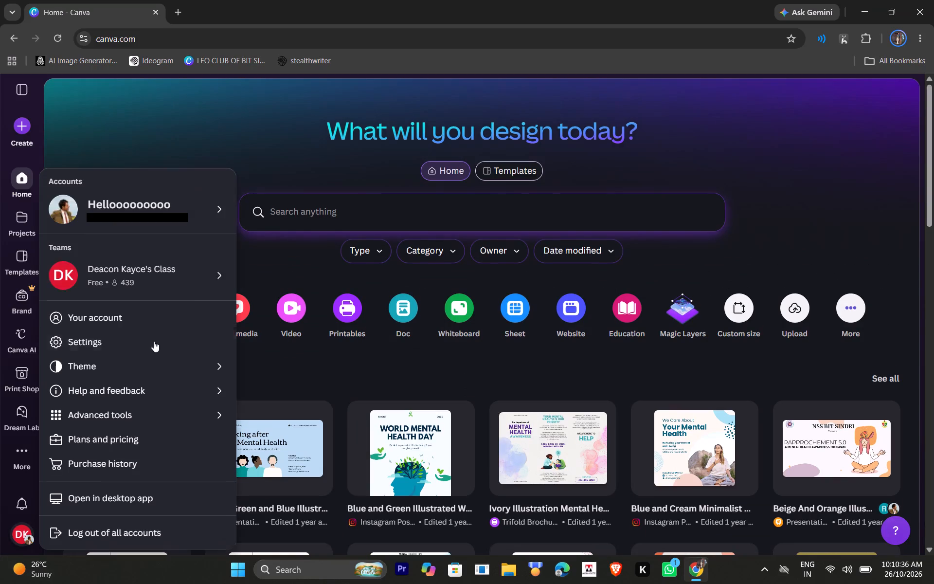
left_click(139, 282)
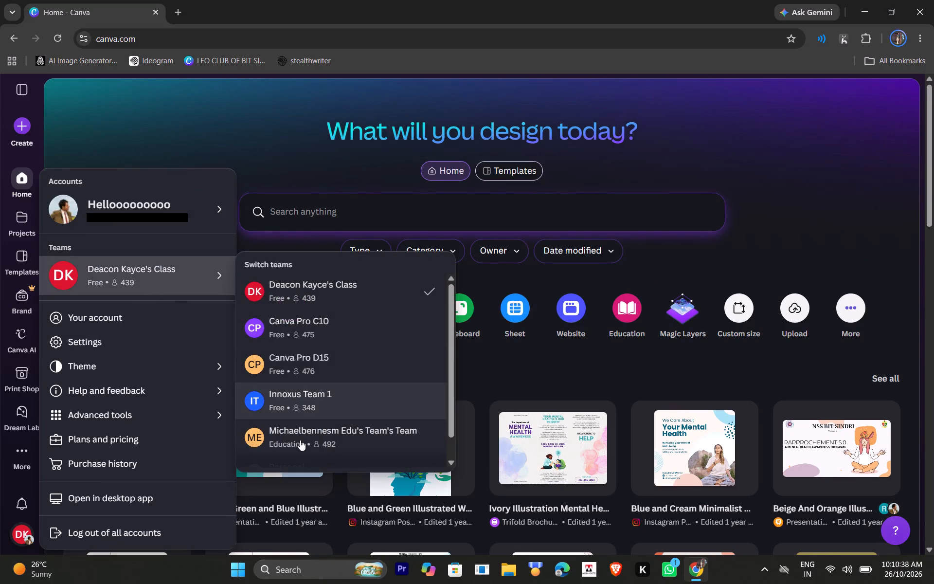
left_click(302, 450)
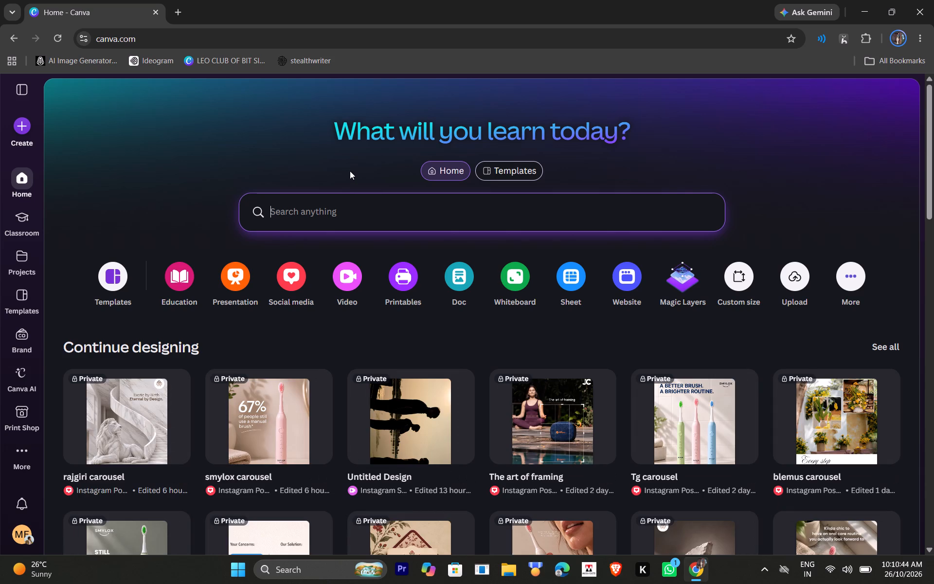
Look through the Education team's recent designs, expanding the list to its end.
scroll(305, 223, "down", 3)
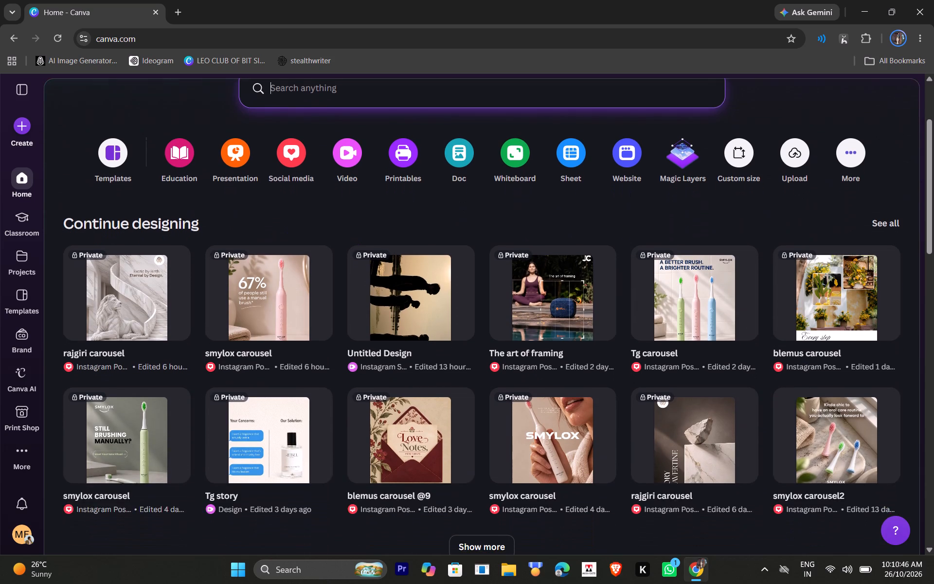
scroll(305, 223, "down", 1)
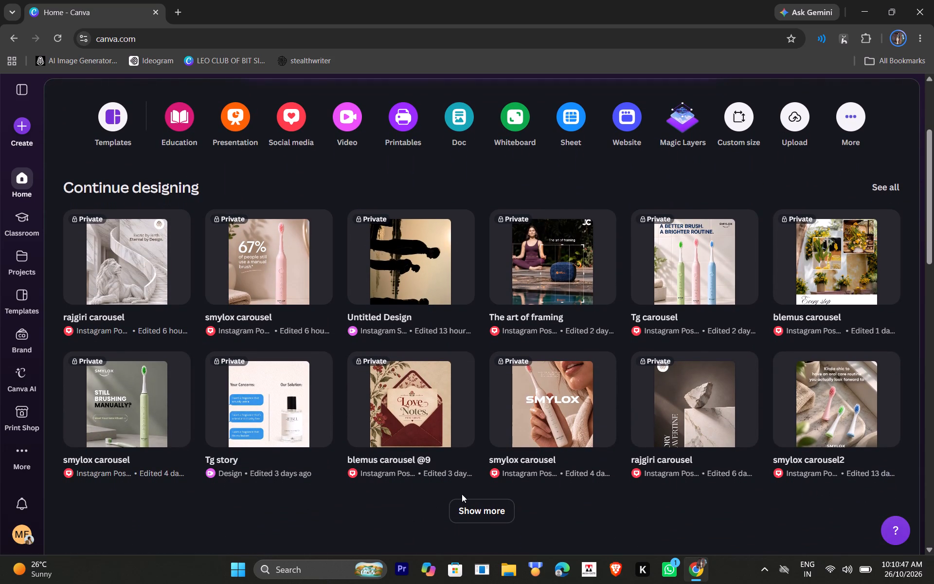
left_click(467, 505)
scroll(467, 505, "down", 4)
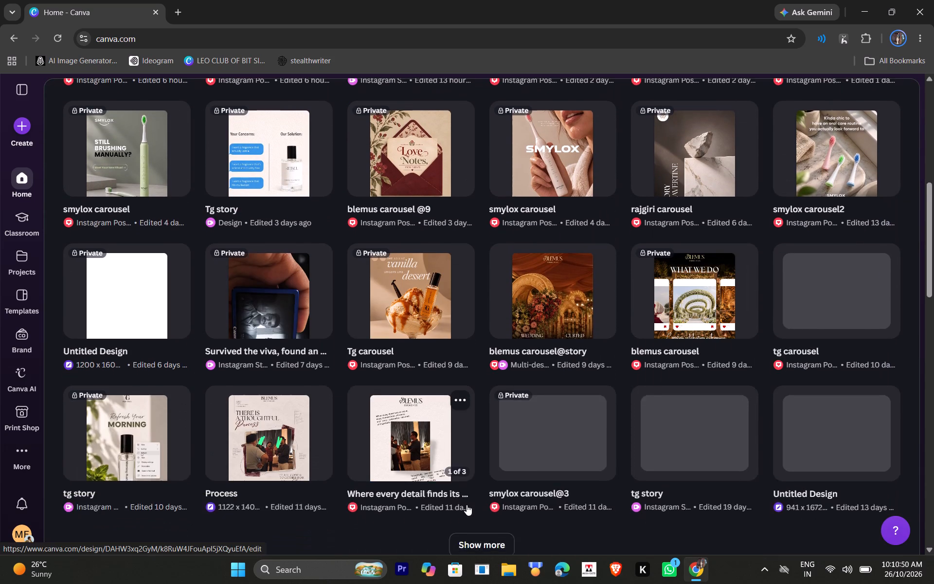
scroll(467, 505, "down", 2)
scroll(479, 503, "up", 1)
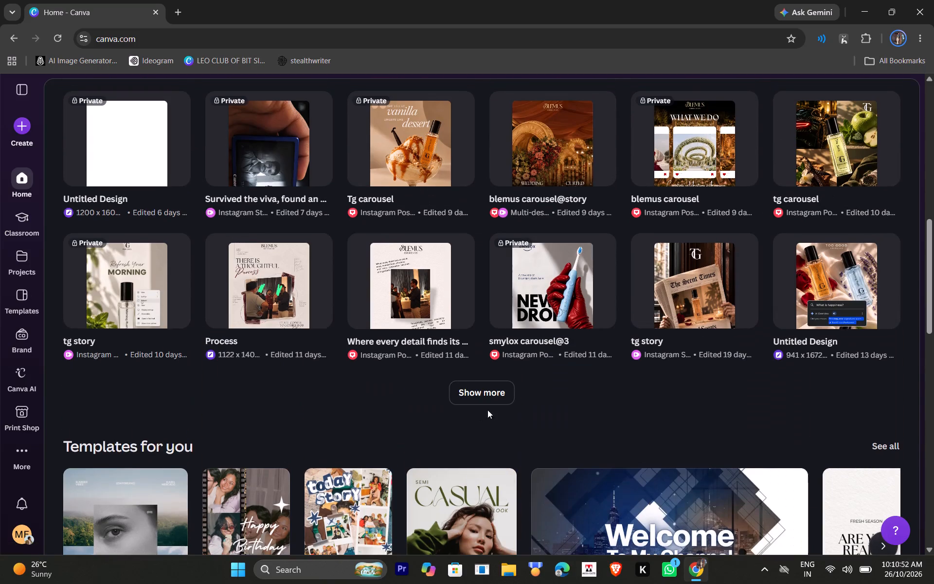
left_click(485, 391)
scroll(485, 391, "down", 2)
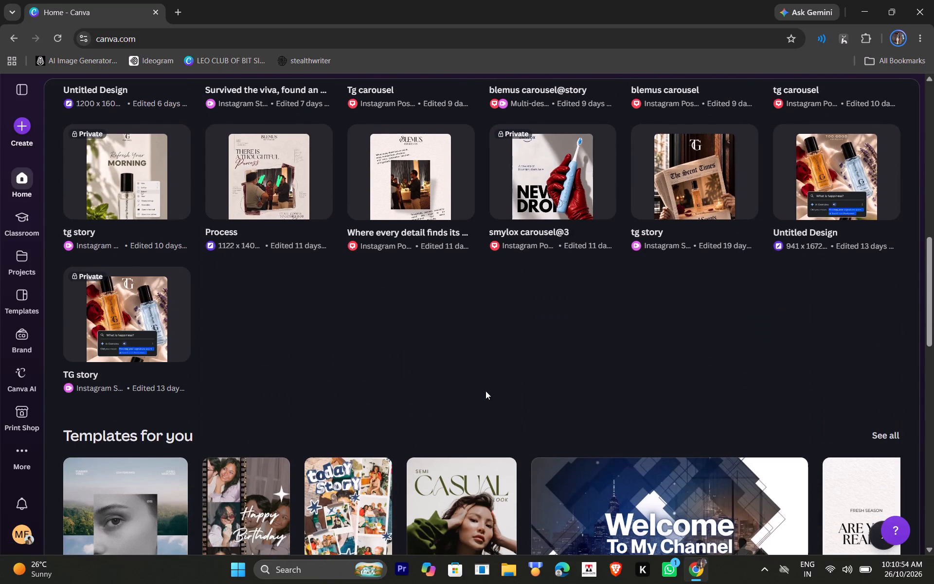
Switch the account's active team to Innoxus Team 1 and look over its recent designs.
left_click(26, 531)
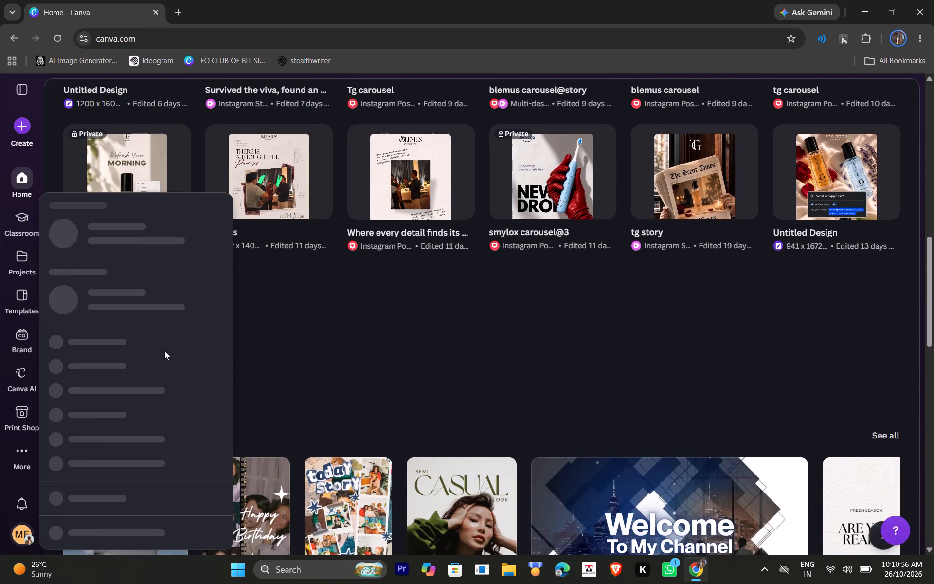
left_click(184, 292)
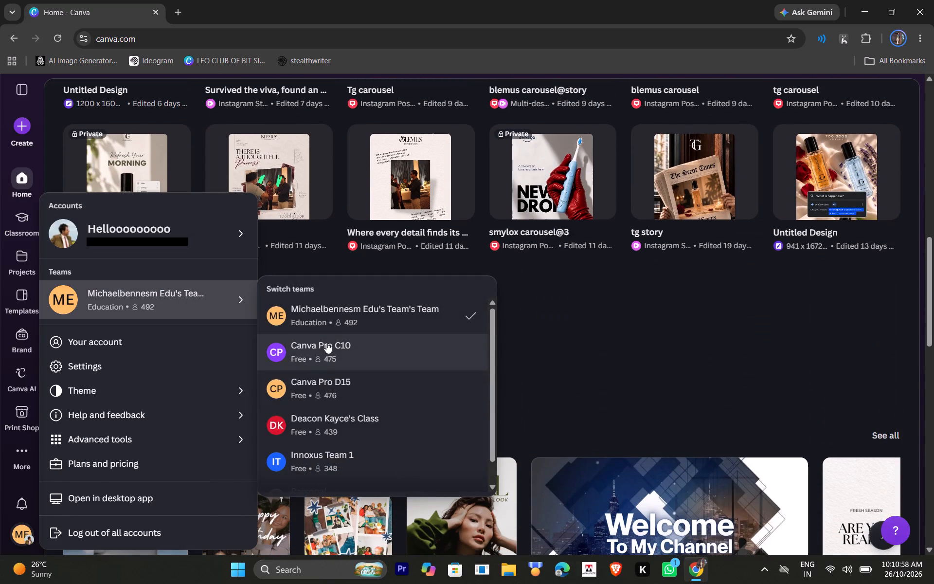
left_click(330, 456)
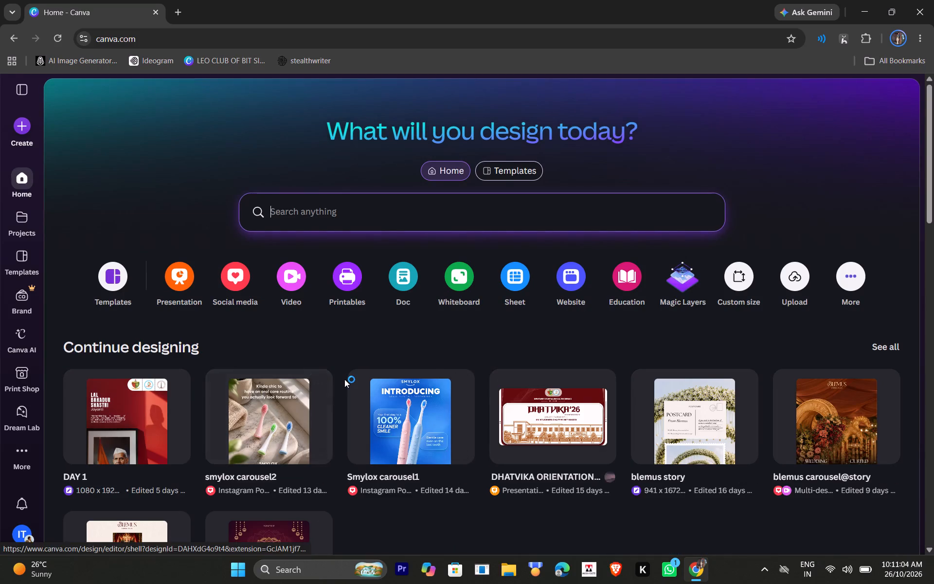
scroll(344, 379, "up", 5)
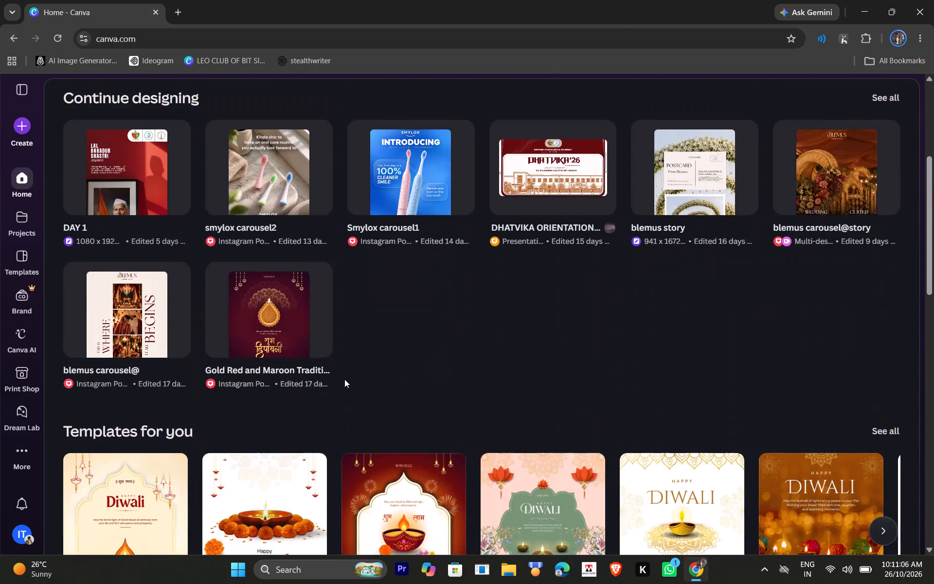
scroll(344, 379, "up", 2)
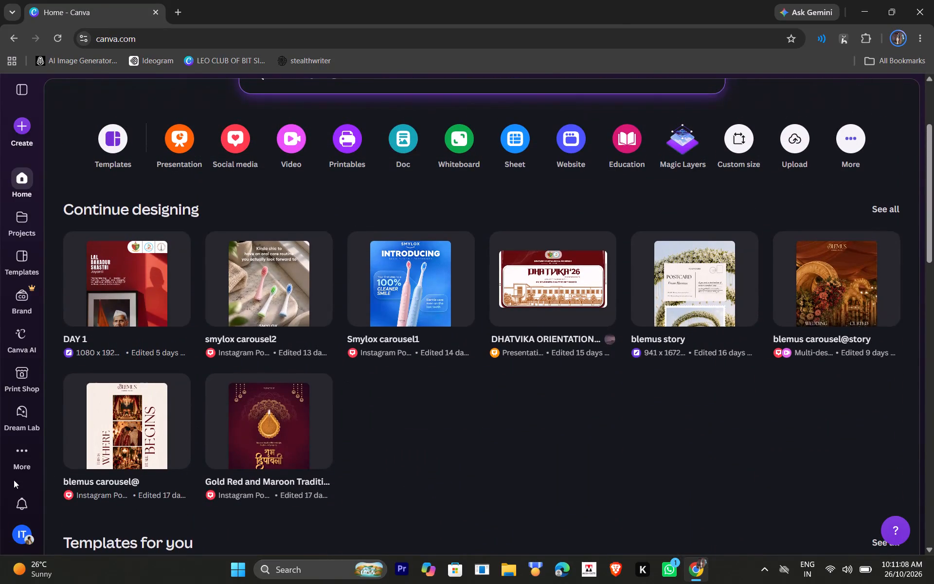
Switch the account's active team to Canva Pro C10.
left_click(18, 526)
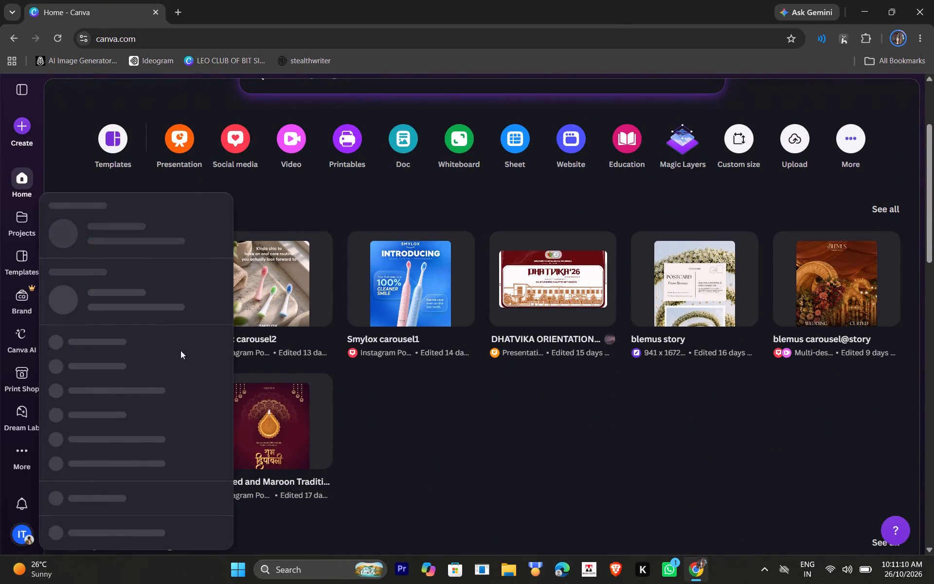
left_click(144, 274)
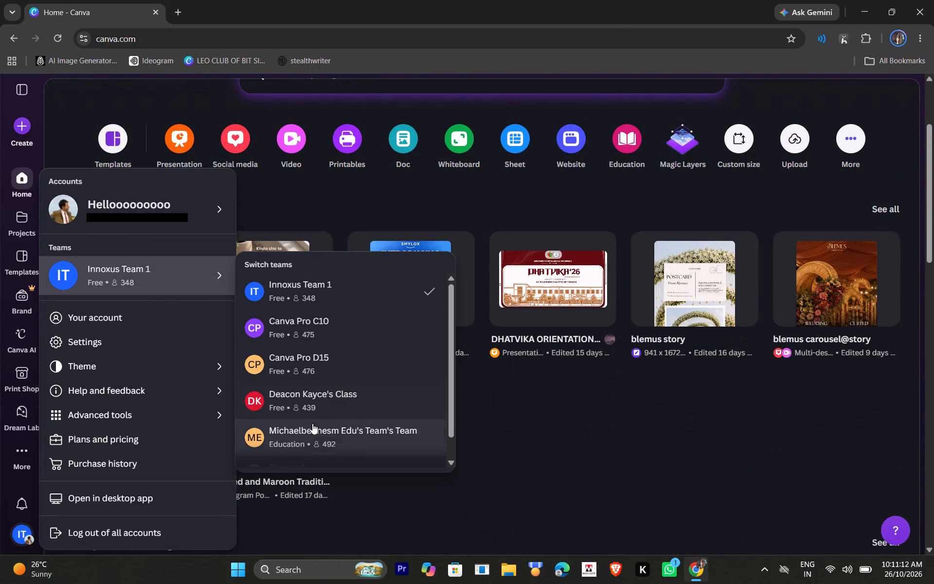
left_click(326, 329)
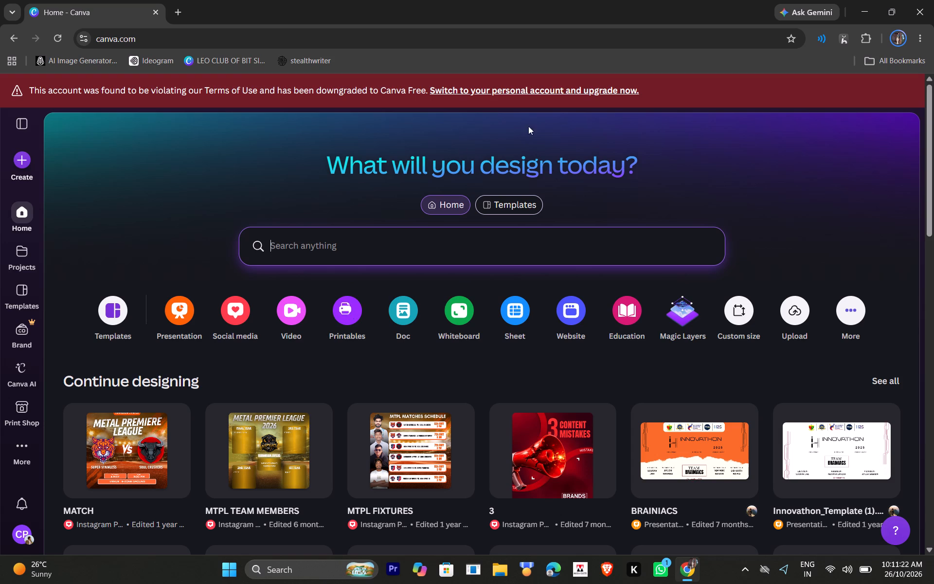
Look through the Canva Pro C10 team's recent designs, expanding the list twice.
scroll(533, 283, "down", 4)
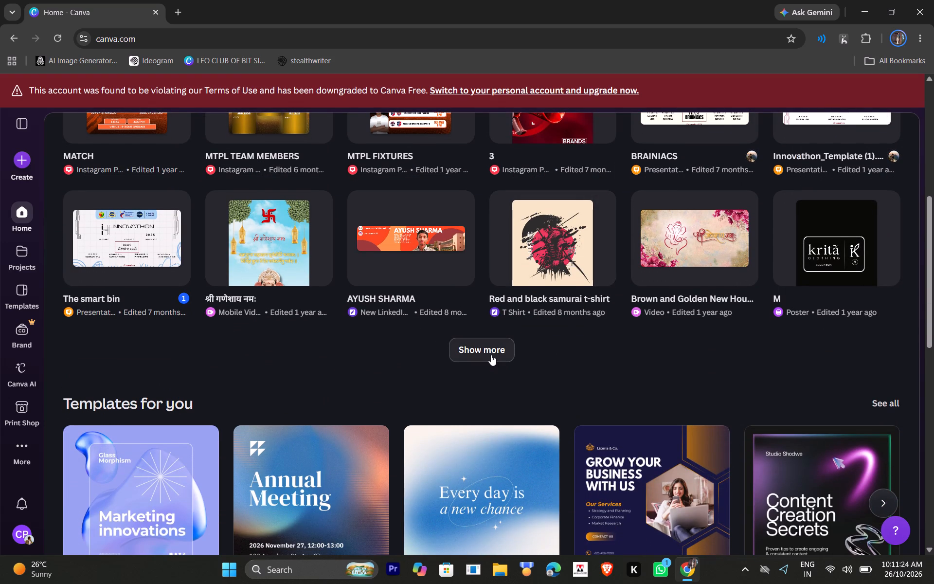
left_click(491, 355)
scroll(491, 355, "down", 2)
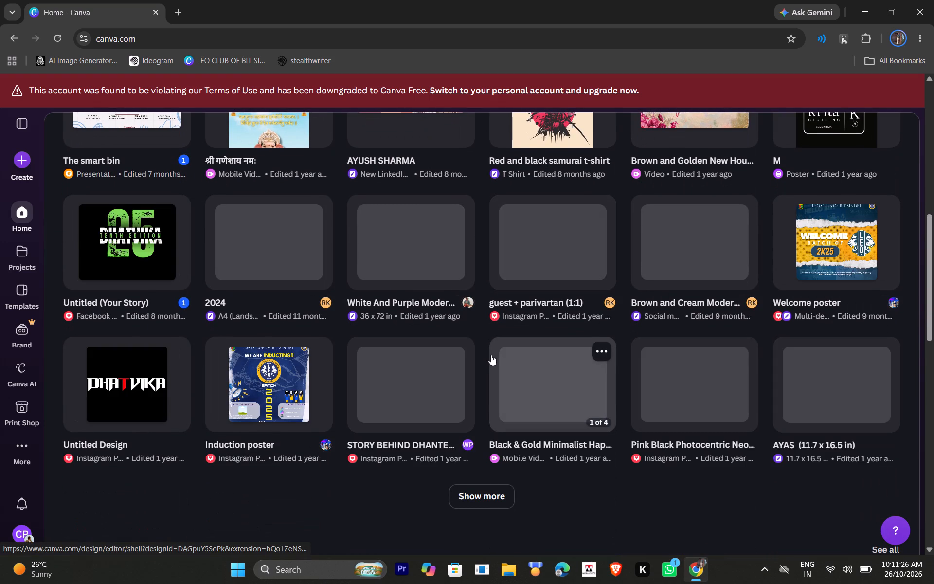
scroll(491, 355, "down", 1)
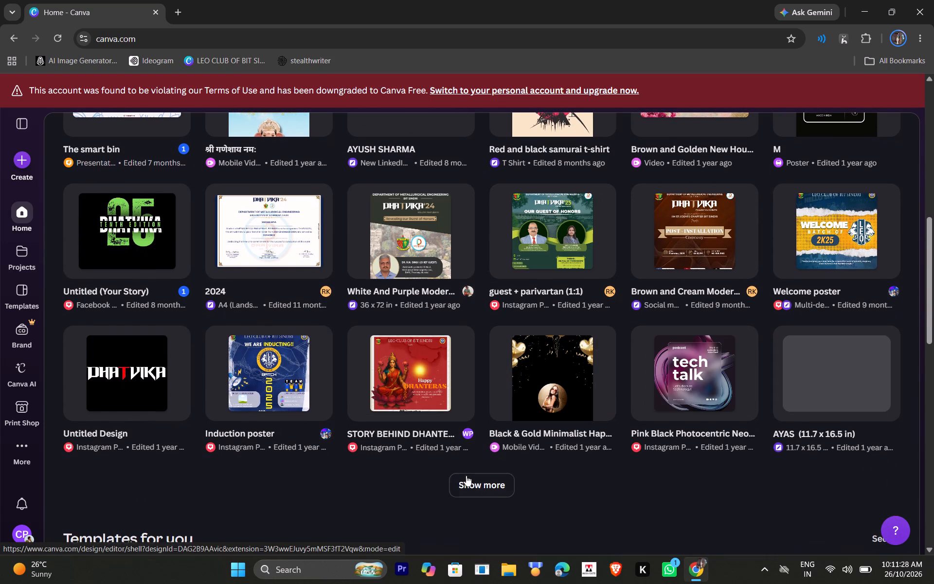
left_click(471, 480)
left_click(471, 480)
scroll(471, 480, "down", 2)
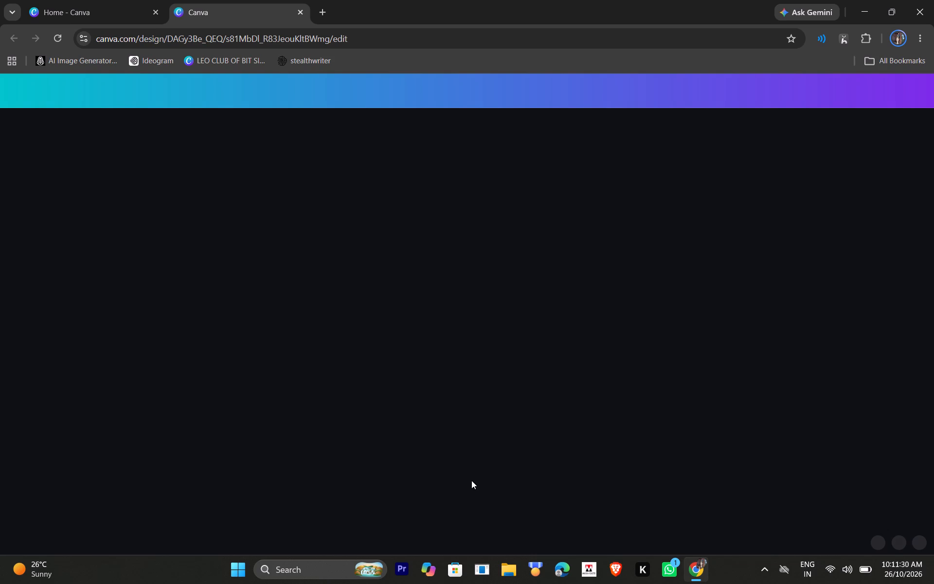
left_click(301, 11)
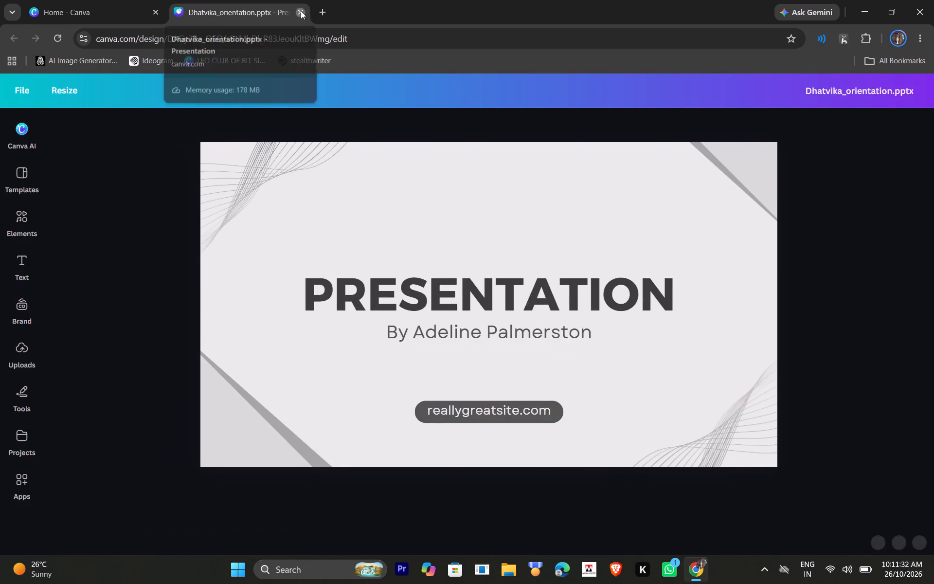
Examine further recent designs in the Canva Pro C10 team, expanding the list two more times.
scroll(395, 292, "down", 2)
scroll(399, 350, "down", 1)
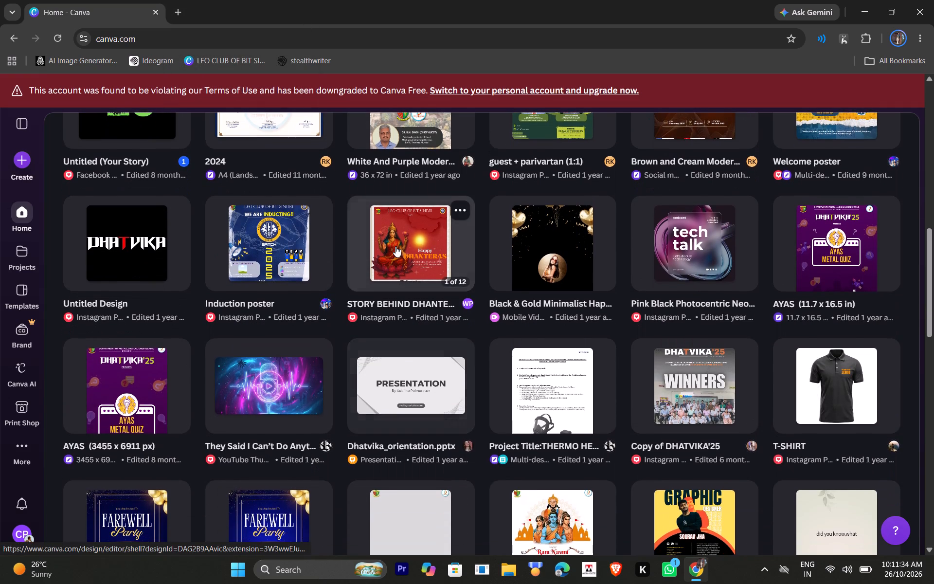
scroll(395, 246, "down", 4)
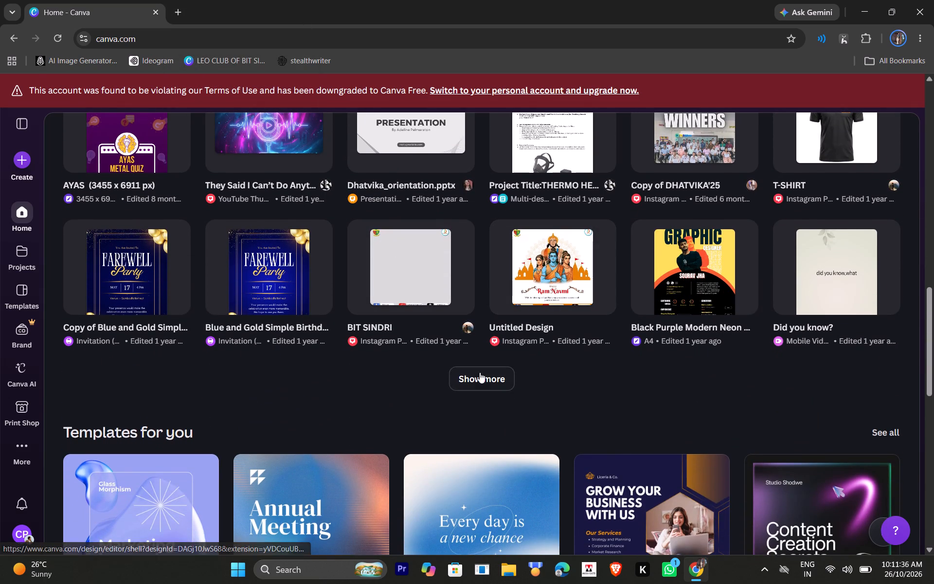
left_click(476, 383)
scroll(476, 383, "down", 5)
scroll(476, 383, "up", 1)
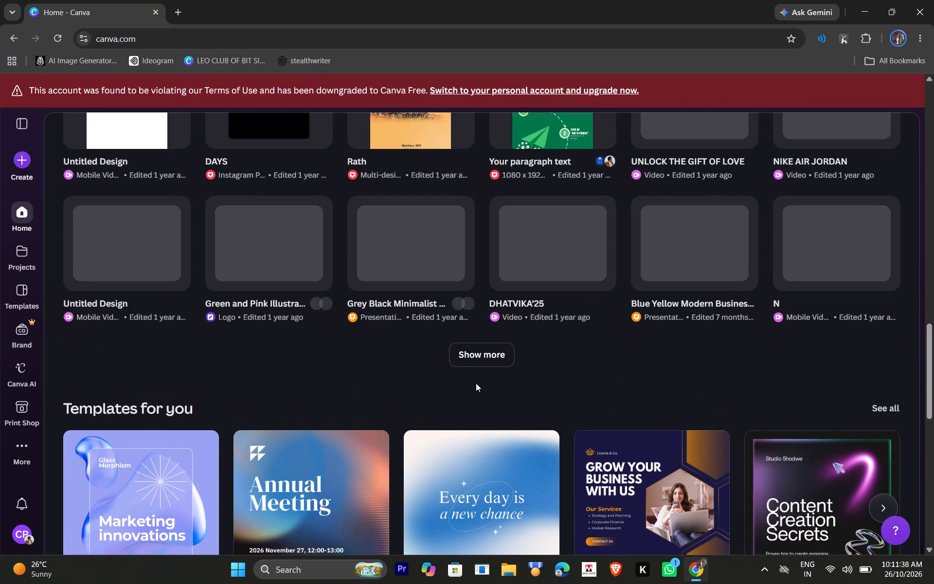
left_click(487, 357)
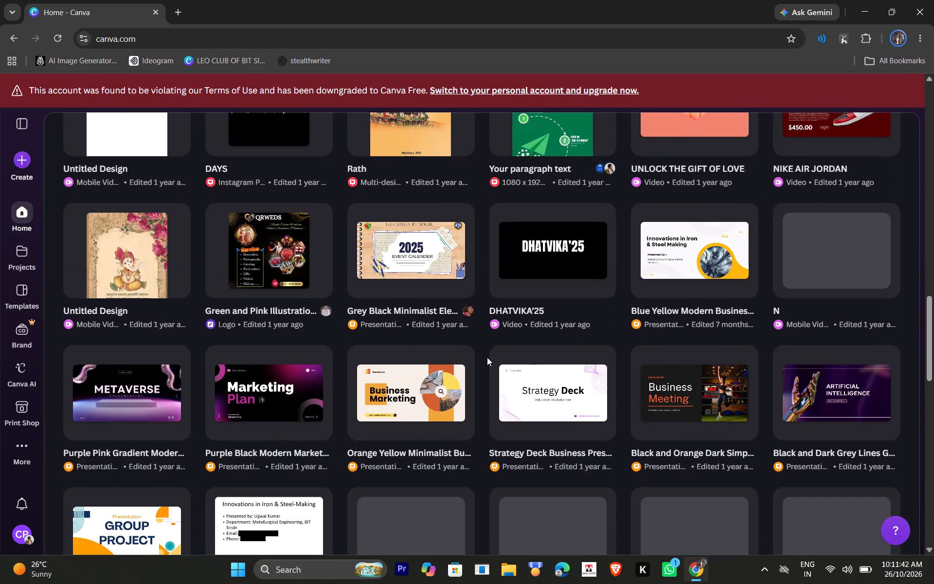
scroll(486, 437, "down", 3)
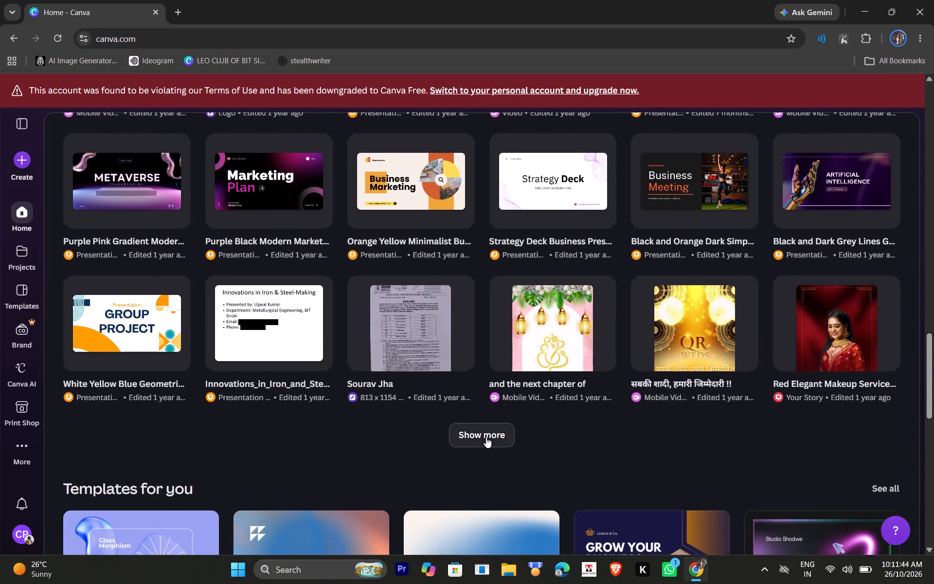
Switch the account's active team to Canva Pro D15.
left_click(13, 546)
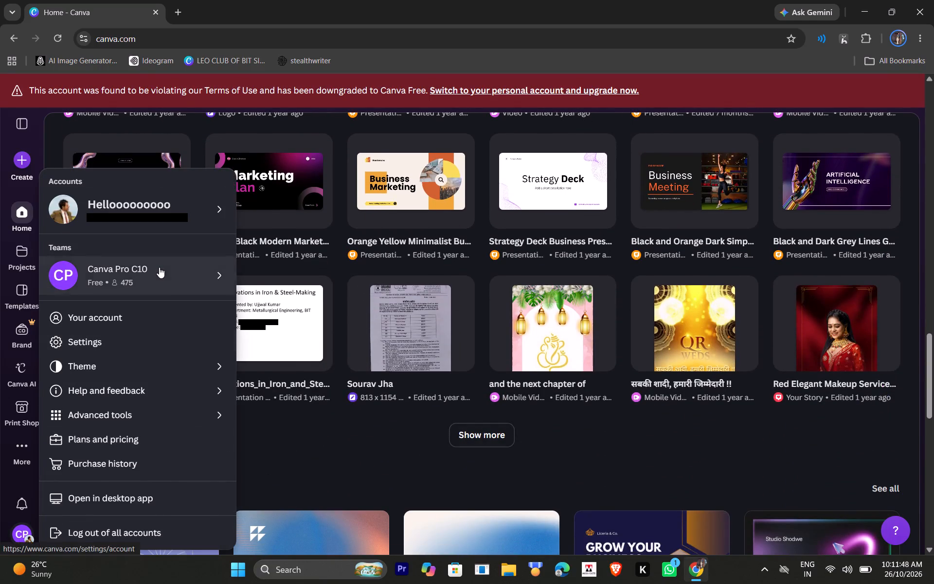
left_click(159, 267)
left_click(329, 323)
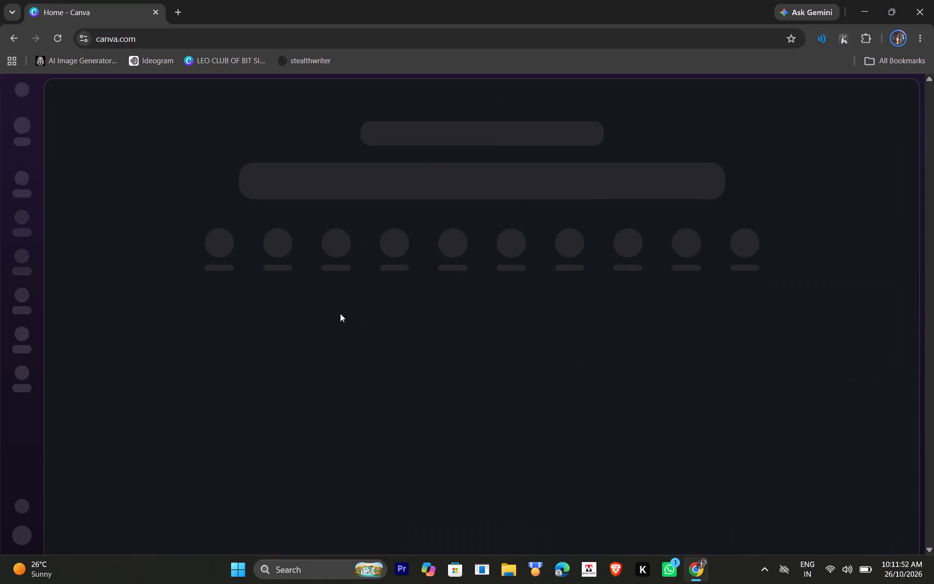
Look through the Canva Pro D15 team's recent designs for a letter, expanding the list twice.
scroll(360, 298, "down", 2)
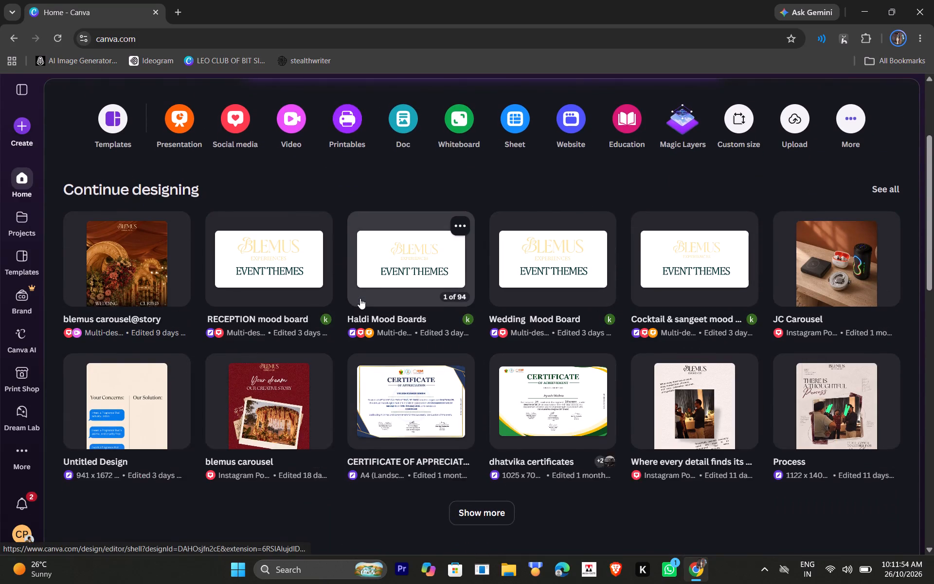
scroll(360, 298, "down", 1)
left_click(467, 451)
scroll(467, 451, "down", 4)
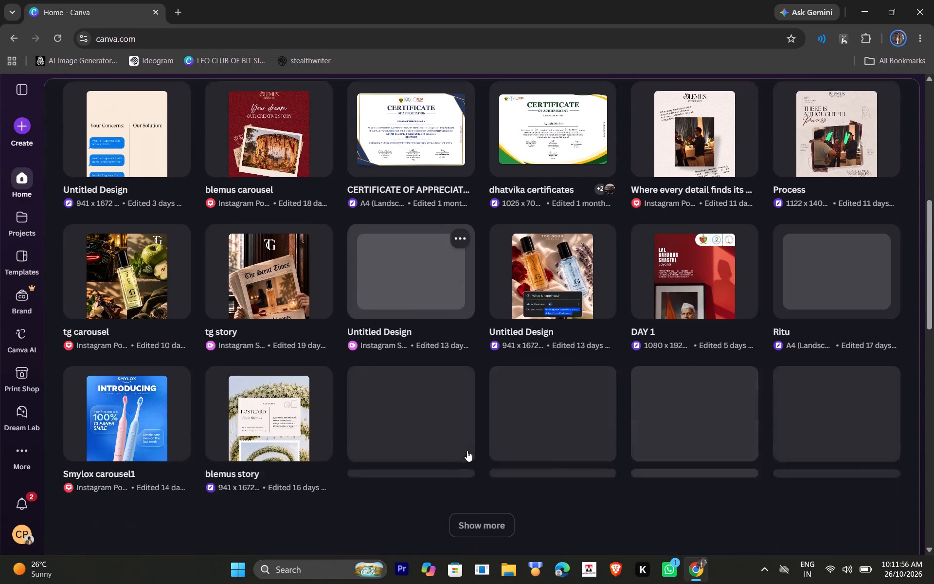
scroll(467, 451, "up", 2)
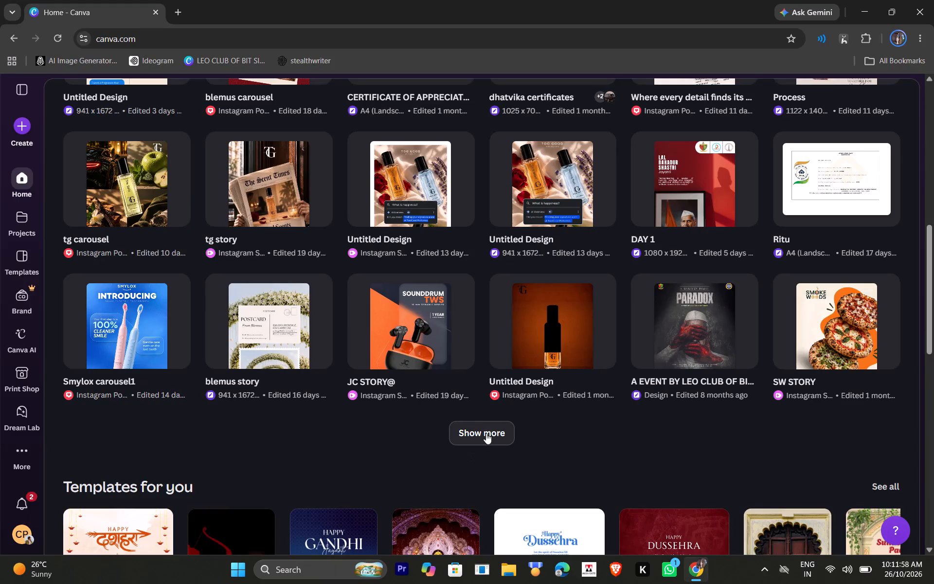
left_click(486, 433)
scroll(486, 433, "down", 3)
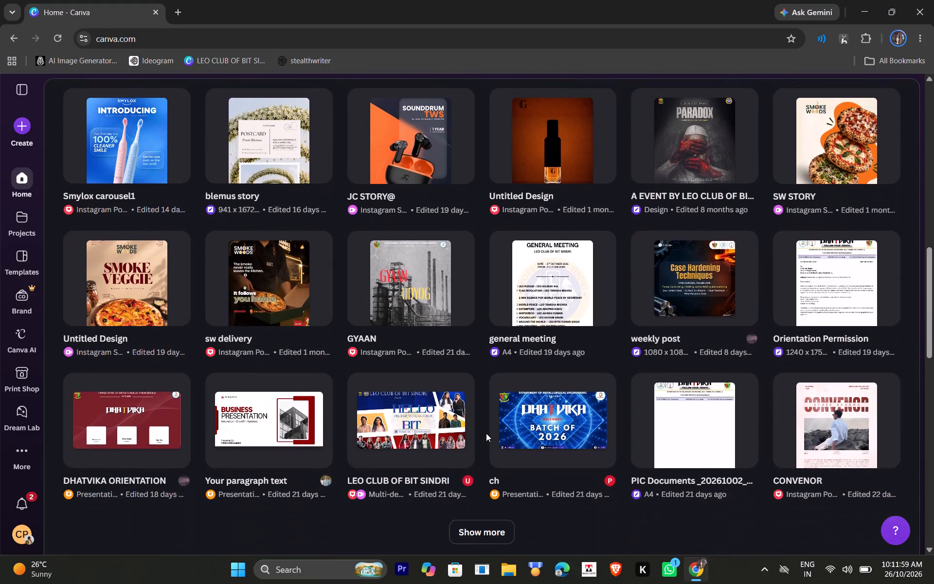
scroll(486, 433, "down", 1)
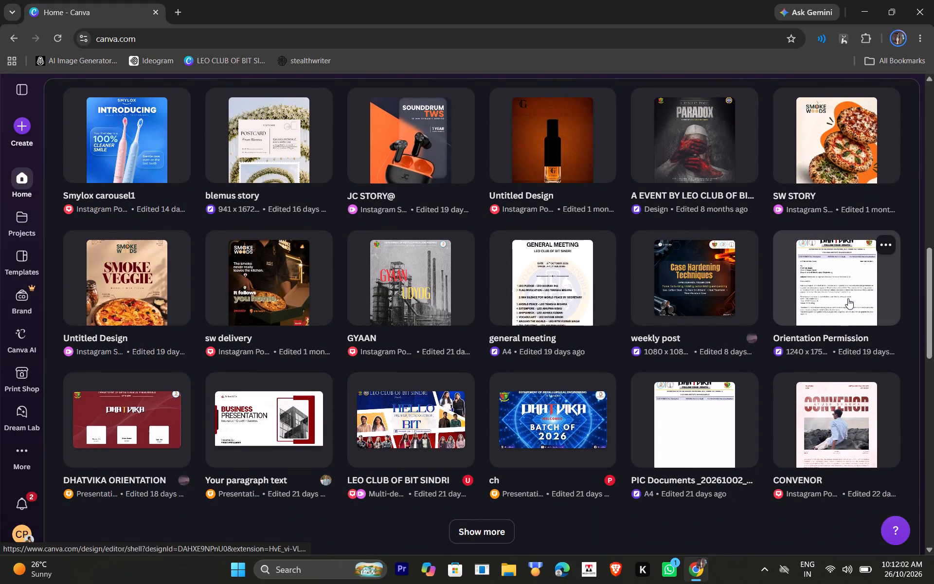
Open the Orientation Permission design, copy its share link, and return to the home page, closing the design.
left_click(848, 298)
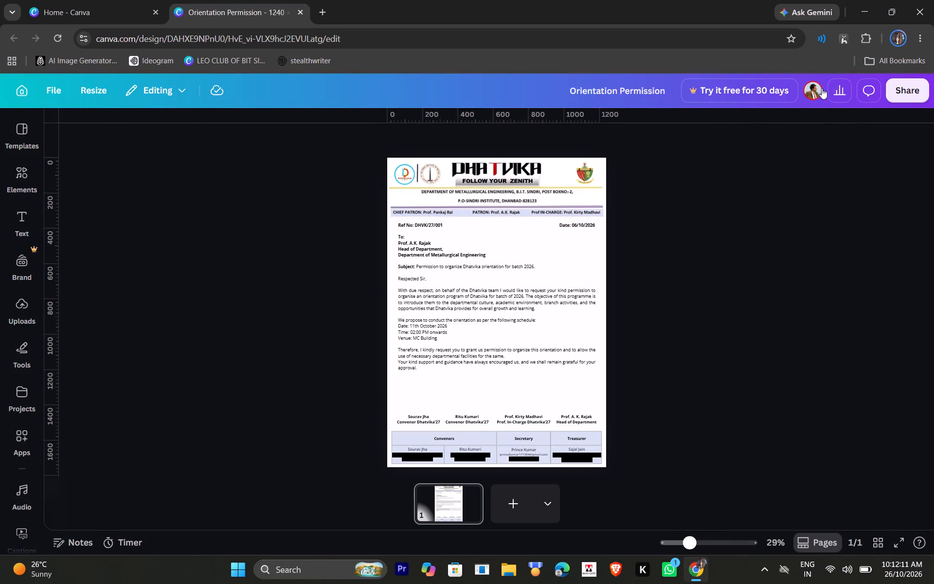
left_click(905, 80)
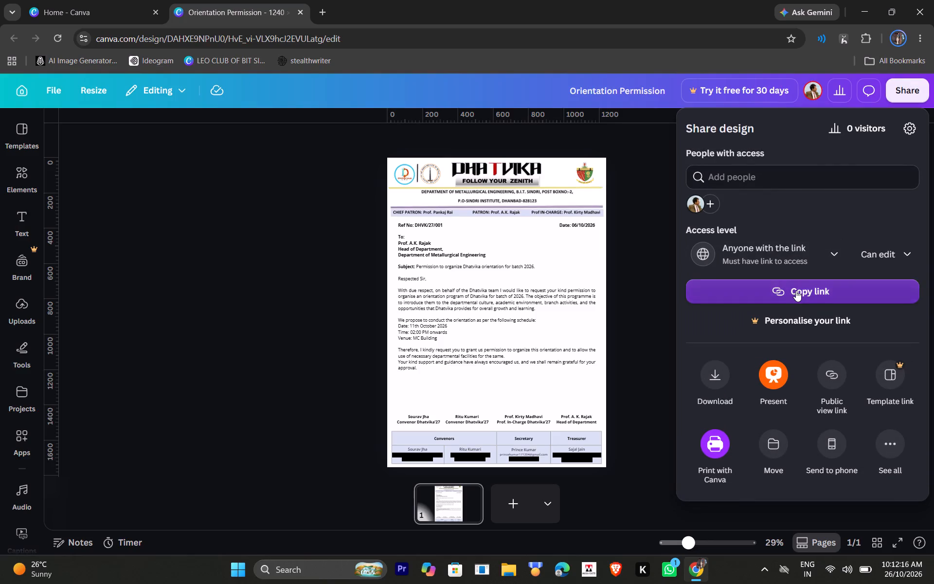
left_click(796, 291)
left_click(317, 240)
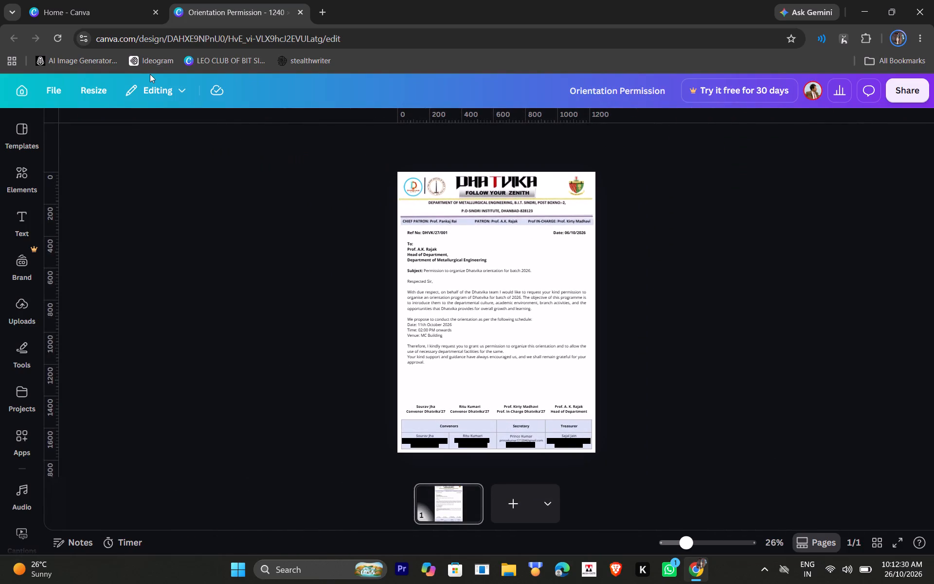
left_click(160, 0)
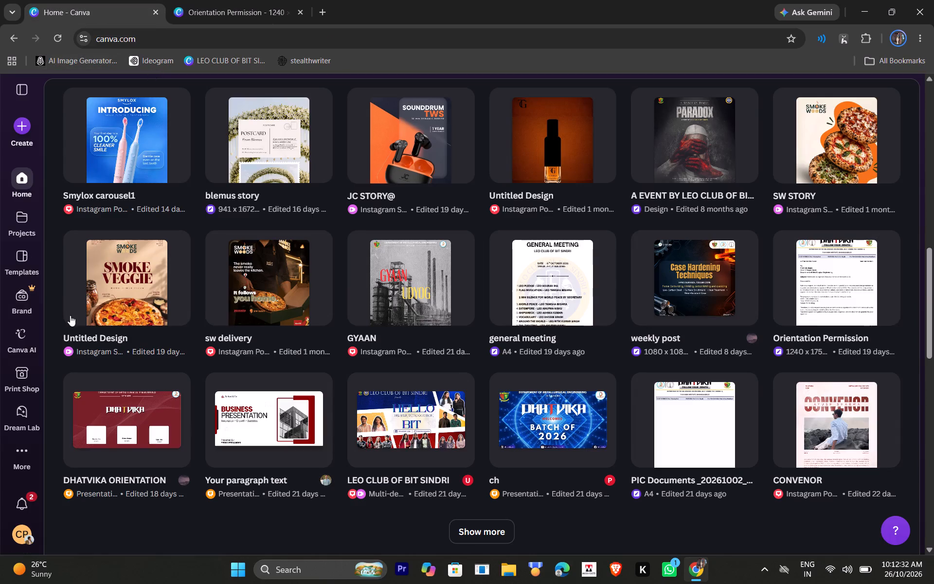
left_click(301, 8)
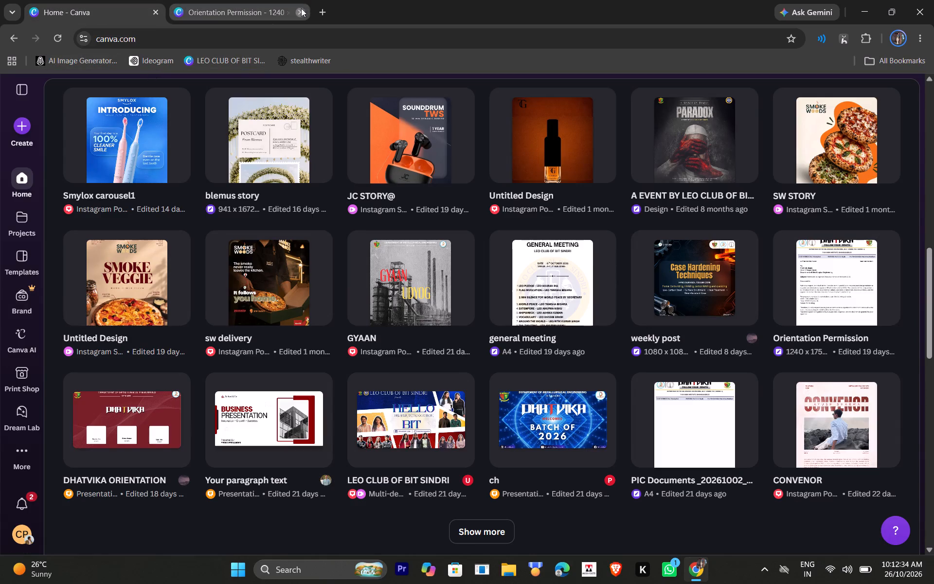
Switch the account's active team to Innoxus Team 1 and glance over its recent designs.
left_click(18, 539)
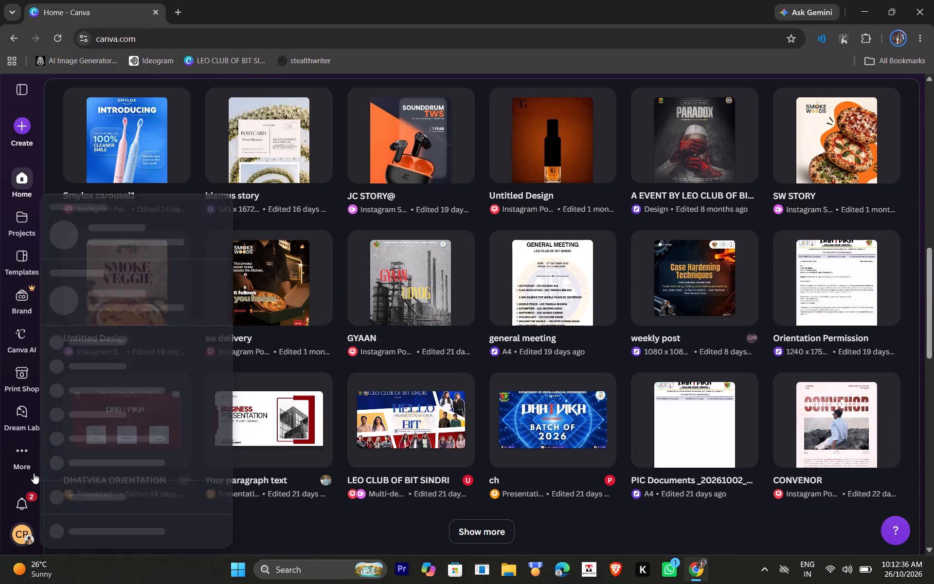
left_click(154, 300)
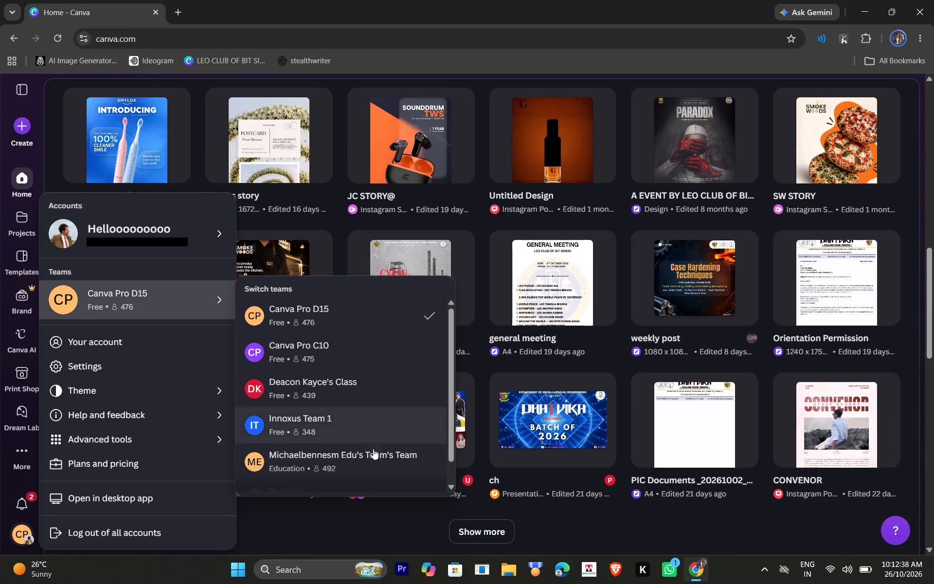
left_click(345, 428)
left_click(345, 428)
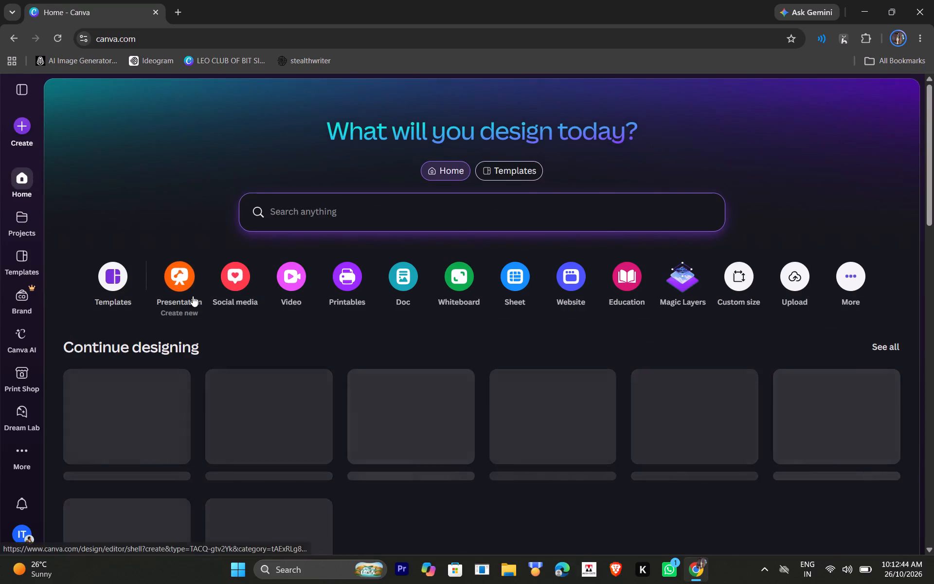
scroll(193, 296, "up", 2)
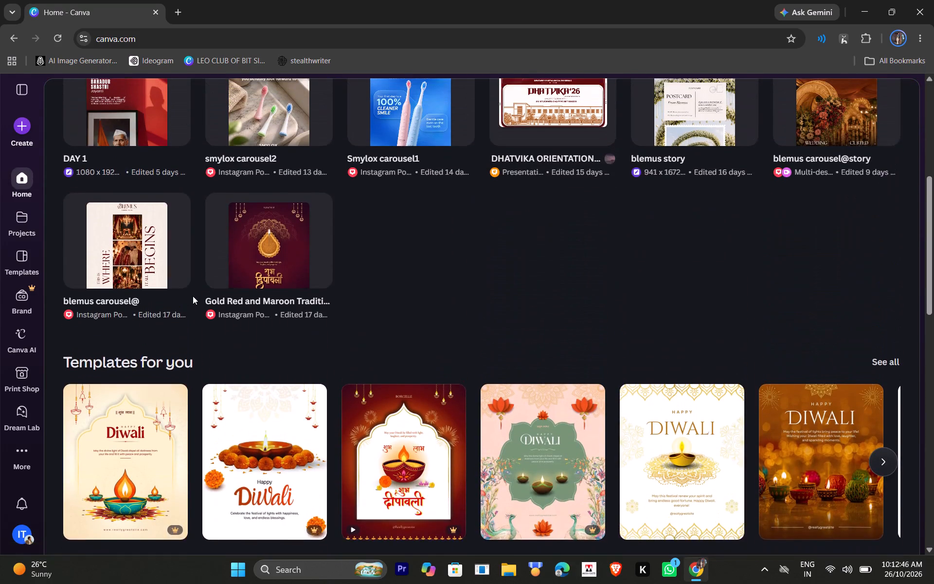
Switch the account's active team to the one on the Education plan.
left_click(18, 534)
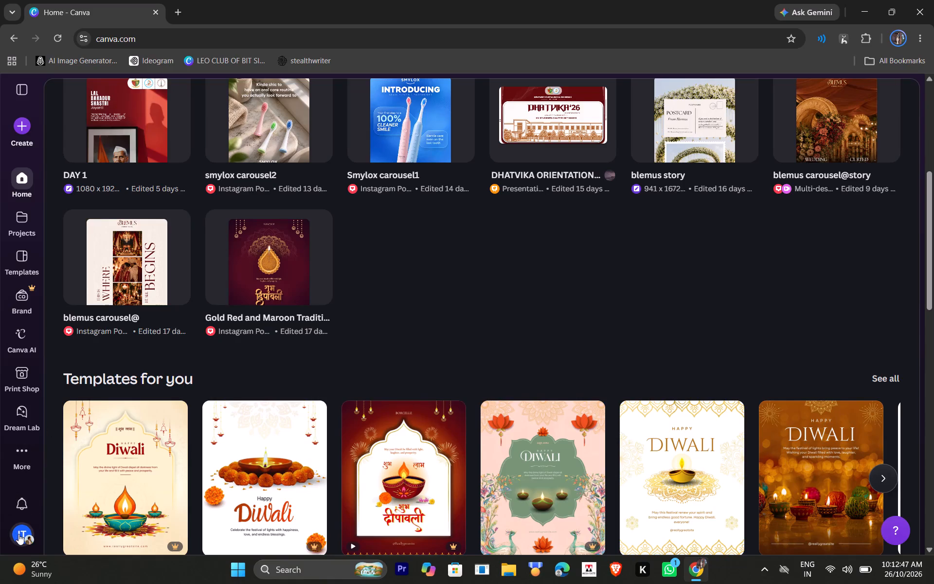
left_click(98, 269)
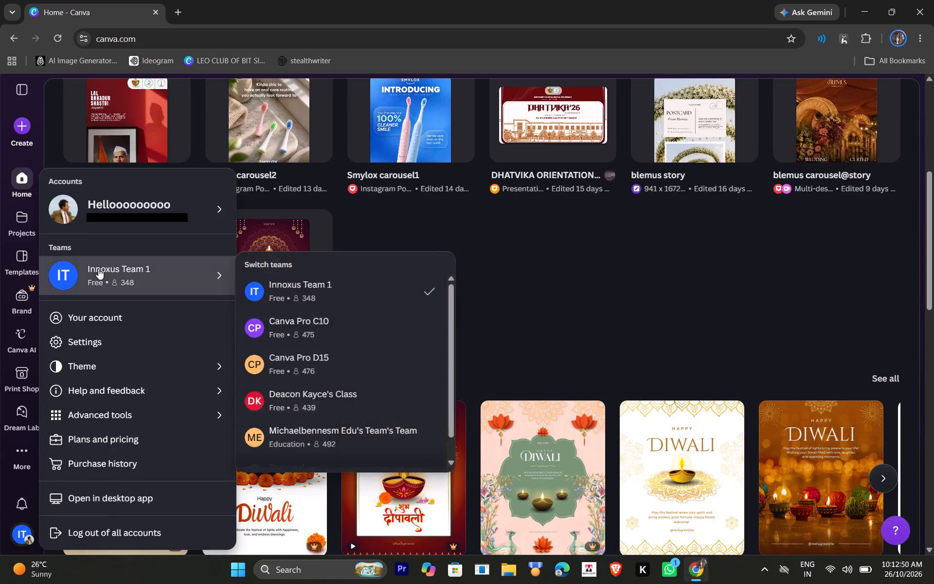
left_click(166, 279)
left_click(302, 440)
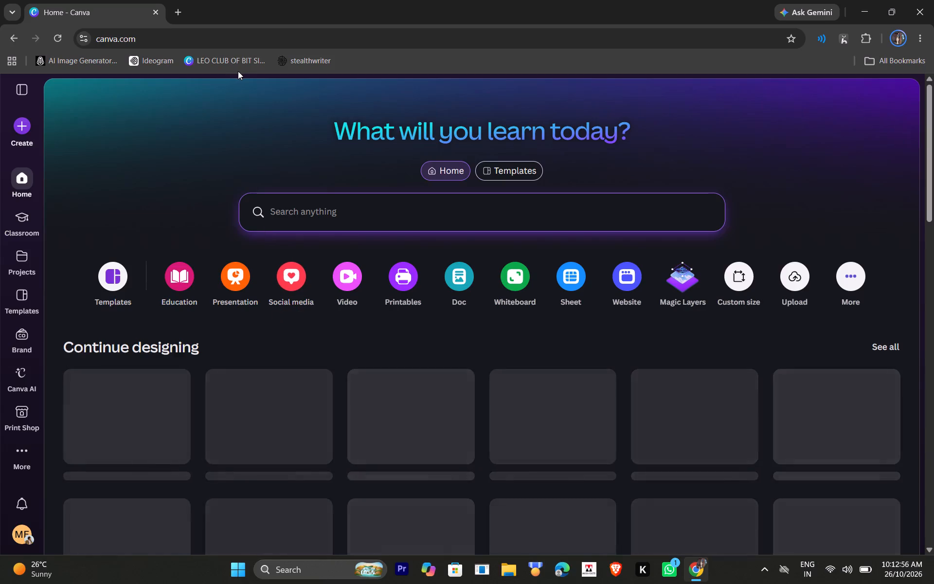
Open the Orientation Permission design from its copied share link.
left_click(246, 38)
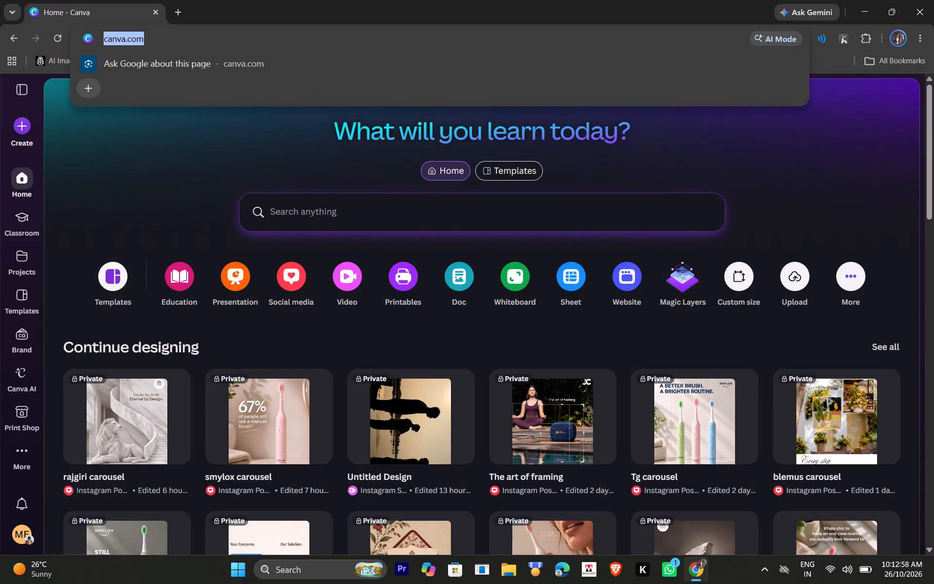
key("ctrl+v")
key("Return")
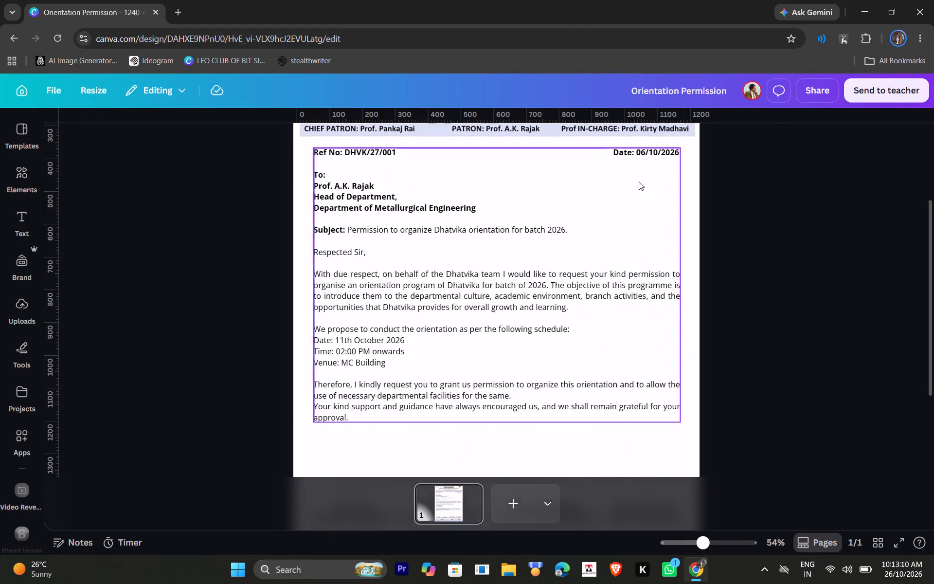
Change the letter's date beside the reference number to 26/10/2026.
left_click(677, 144)
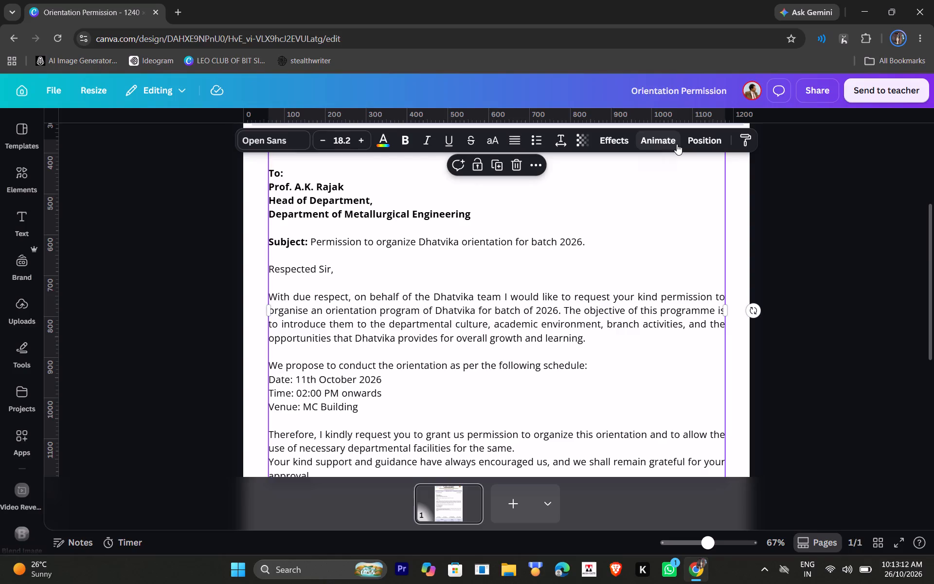
scroll(699, 203, "up", 1)
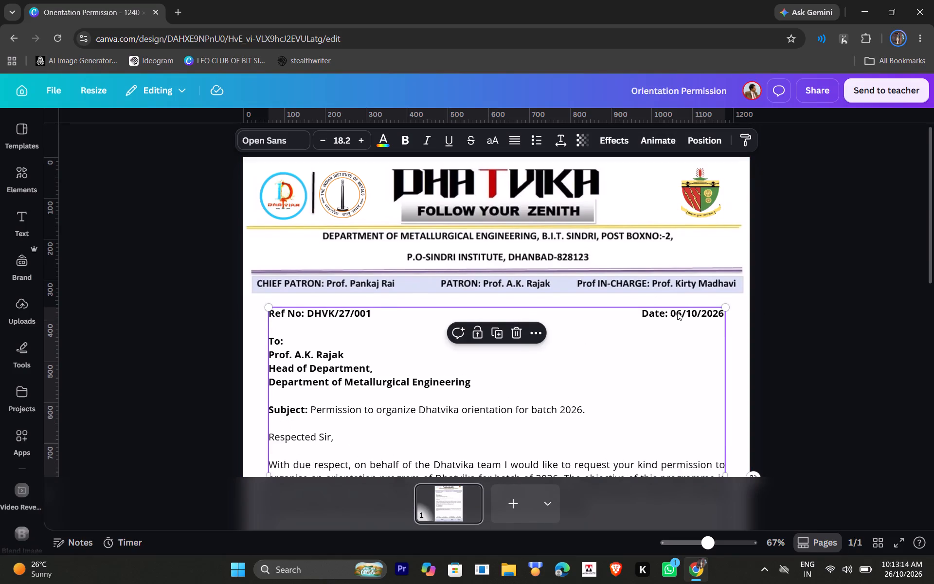
left_click(677, 312)
left_click(677, 312)
key("BackSpace")
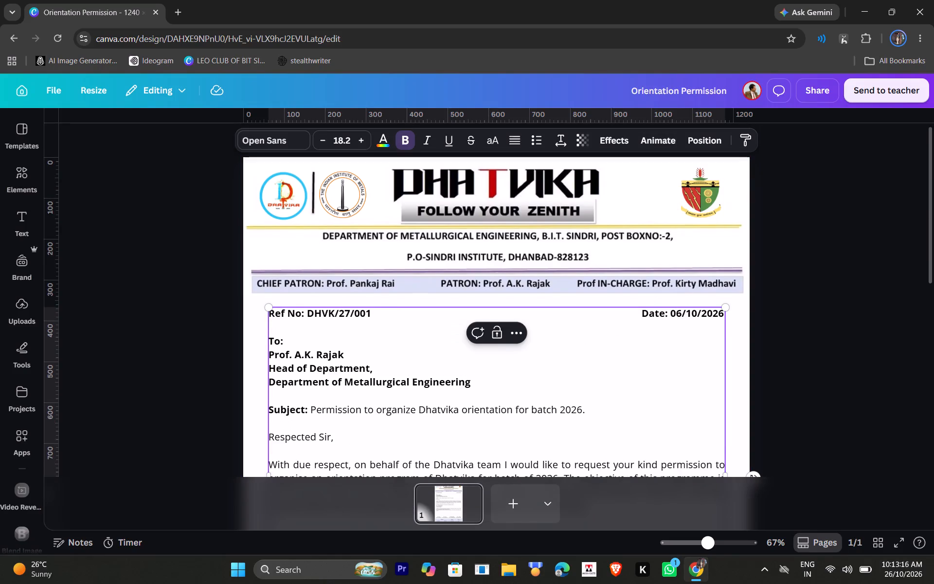
key("2")
left_click(903, 240)
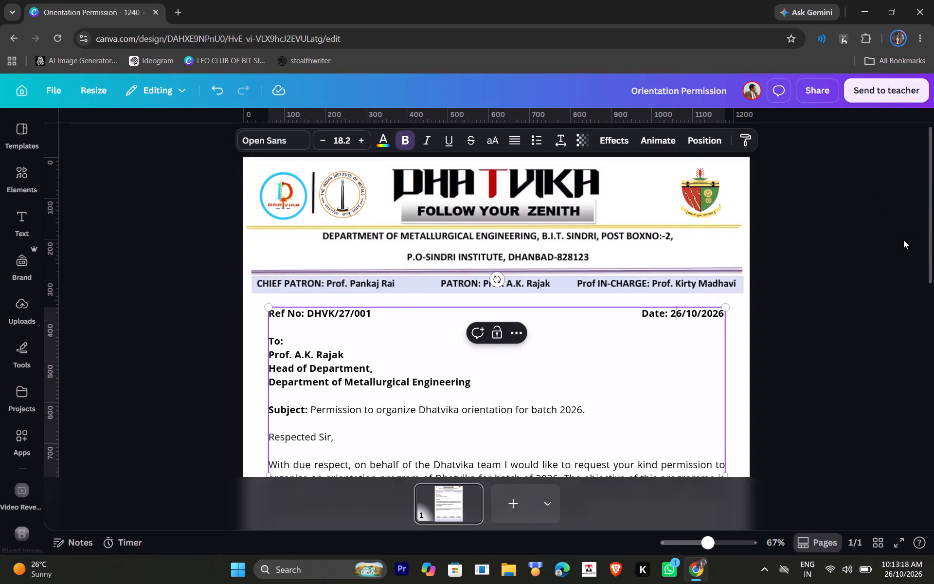
Delete the person's name above the first "Convenor Dhatvika'27" signature title, keeping the title.
scroll(817, 262, "down", 3)
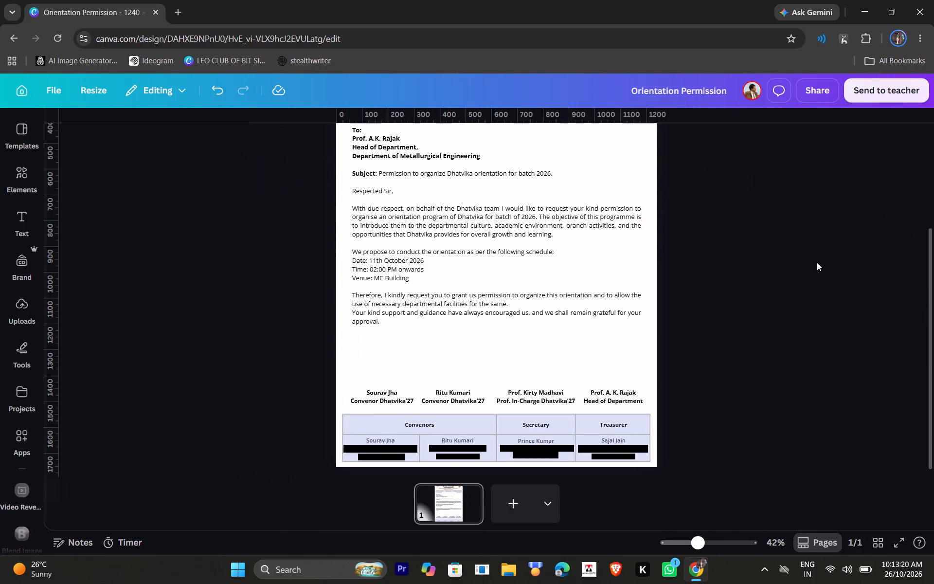
scroll(817, 262, "down", 1)
double_click(391, 400)
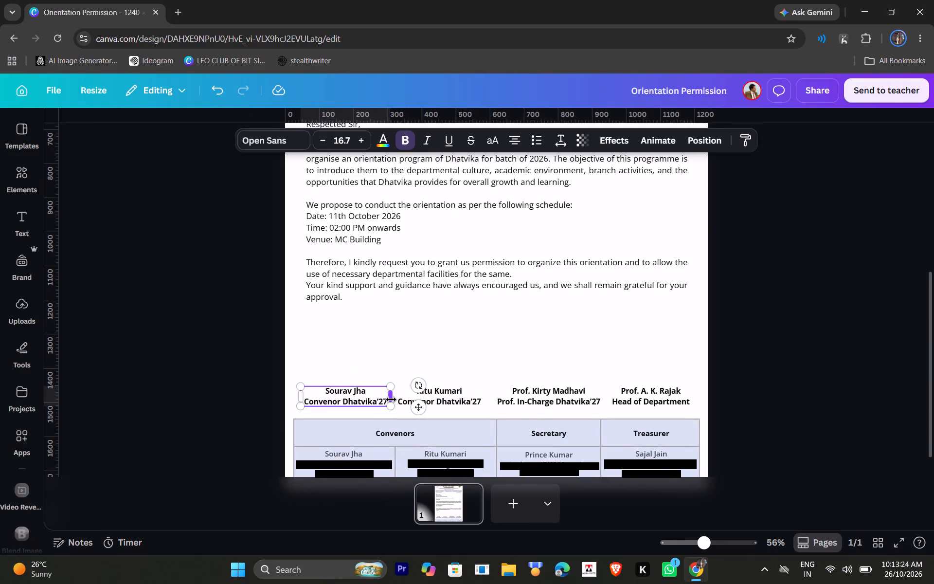
left_click_drag(363, 395, 329, 389)
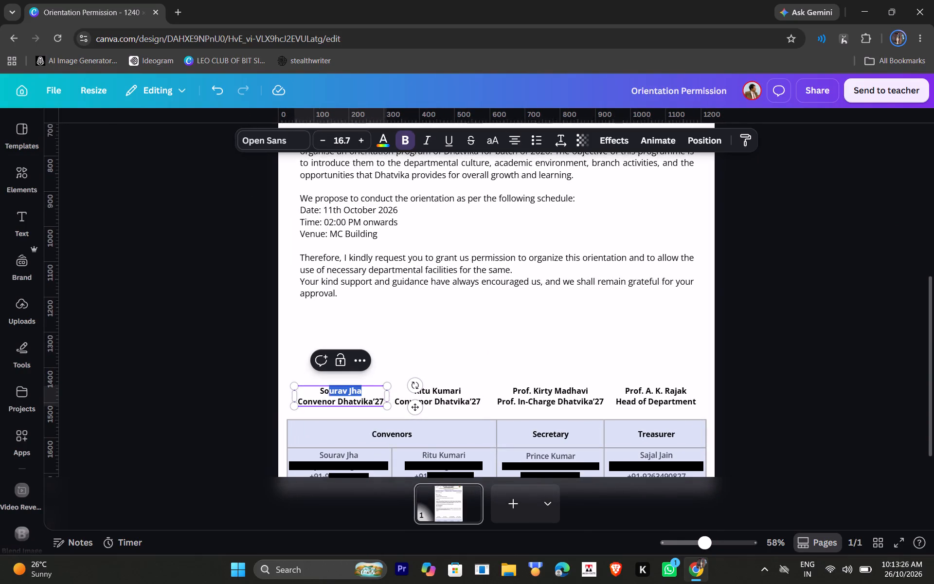
left_click_drag(329, 389, 318, 388)
key("BackSpace")
Delete the person's name above the second "Convenor Dhatvika'27" signature title, keeping the title.
left_click(459, 384)
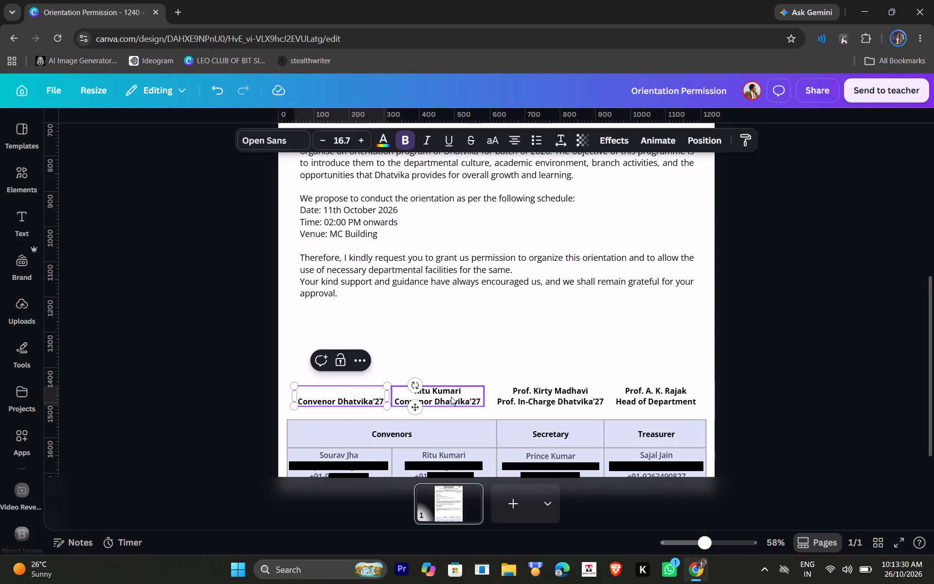
double_click(450, 397)
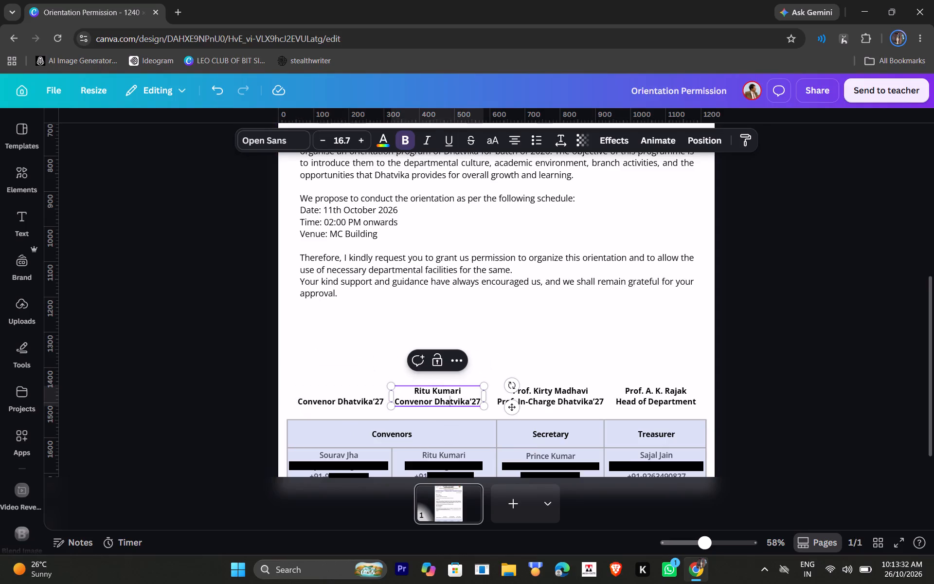
left_click(450, 389)
left_click_drag(450, 389, 414, 390)
key("BackSpace")
Delete the professor's name above the "Prof. In-Charge Dhatvika'27" signature title, keeping the title.
double_click(572, 386)
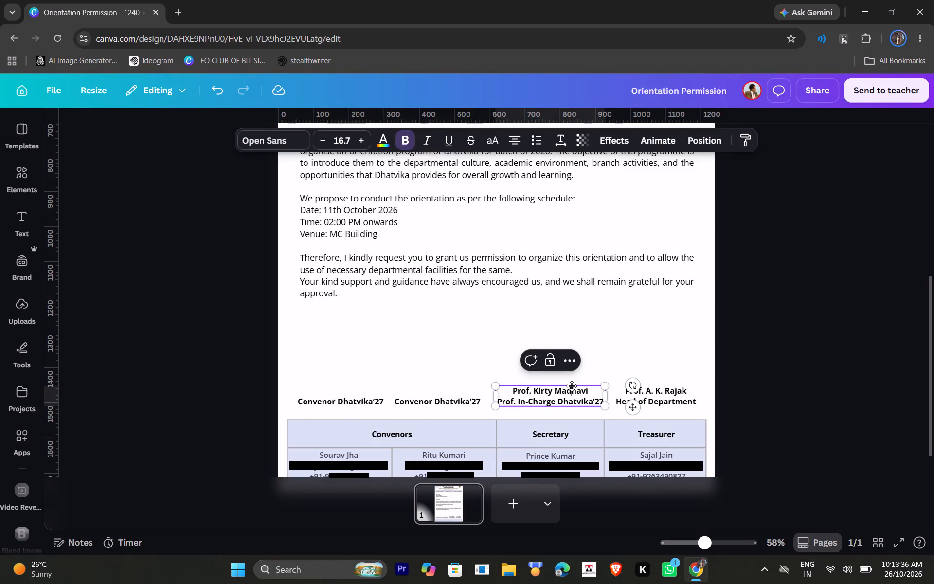
left_click(572, 386)
double_click(571, 388)
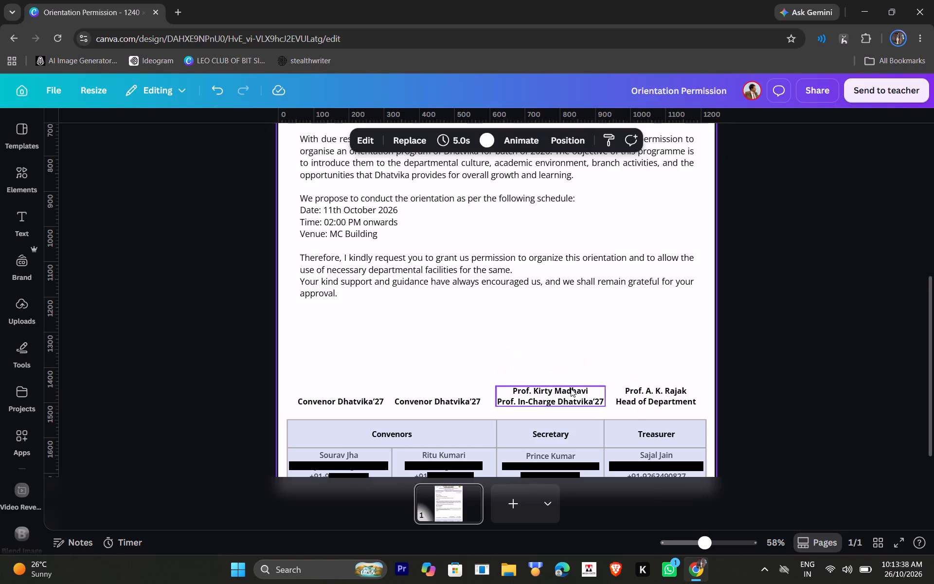
left_click(571, 388)
left_click_drag(571, 388, 529, 385)
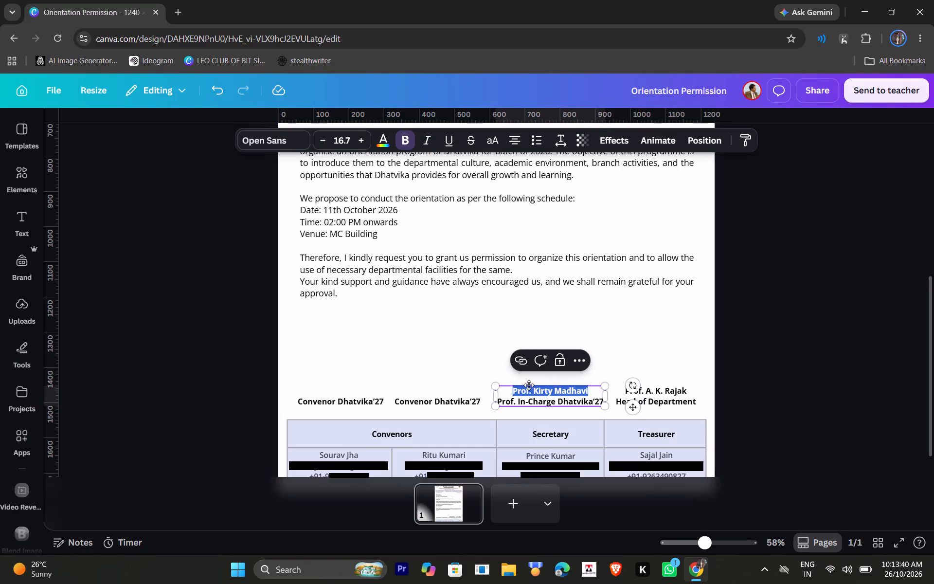
key("BackSpace")
Delete the professor's name above the "Head of Department" signature title, keeping the title.
double_click(677, 391)
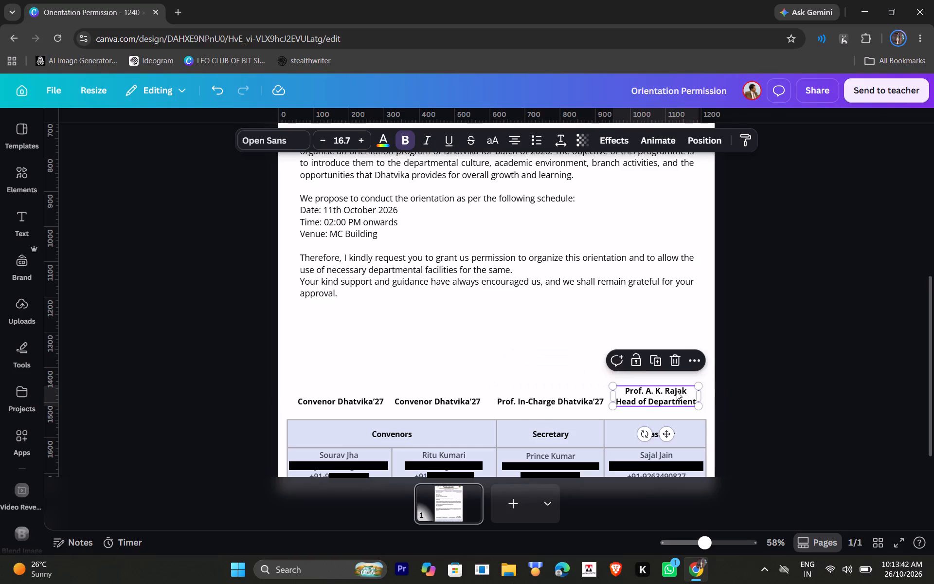
left_click(677, 391)
left_click_drag(677, 391, 631, 391)
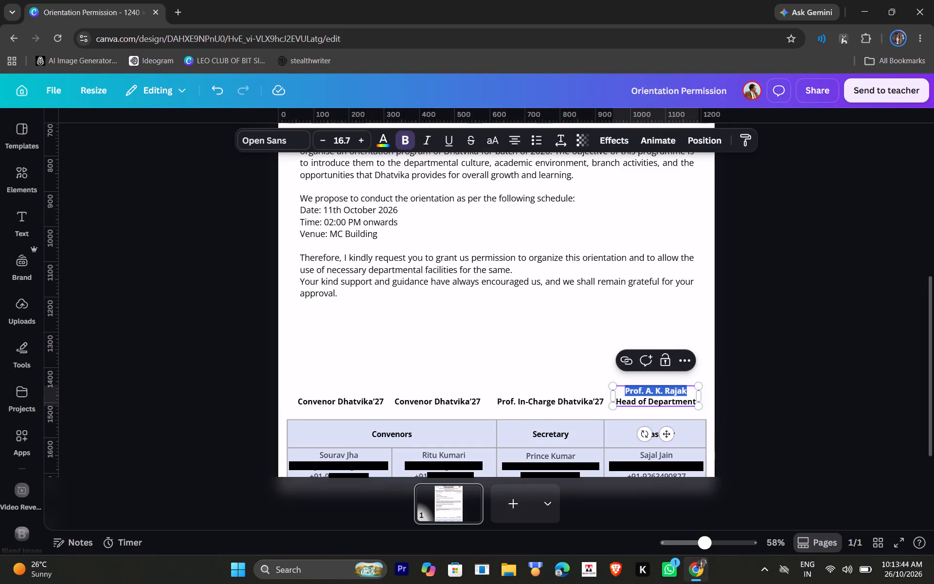
key("BackSpace")
Reword the first "Convenor Dhatvika'27" signature title to "Signature of Convenor", removing the Dhatvika'27 part.
double_click(333, 401)
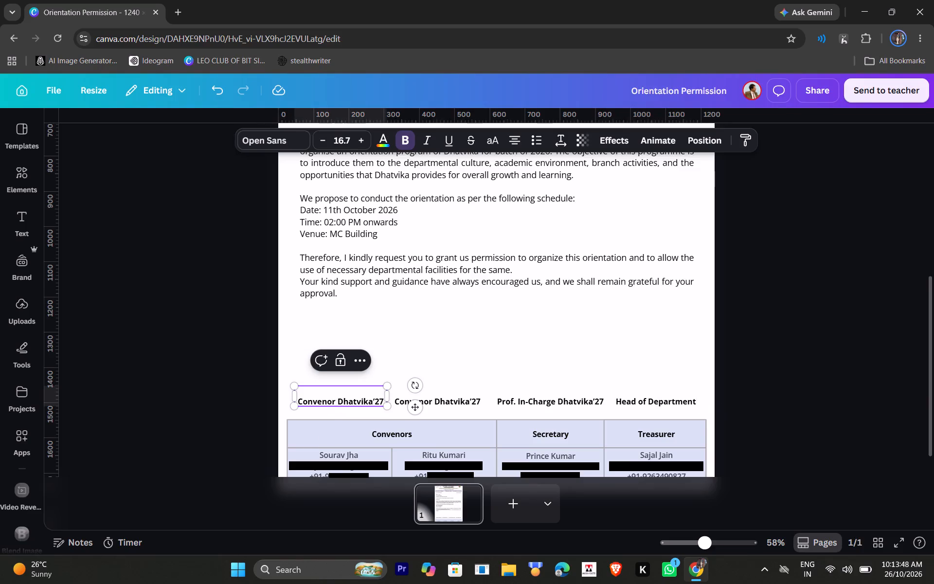
left_click(378, 403)
left_click_drag(378, 403, 350, 403)
key("BackSpace")
key("BackSpace")
key("Left")
key("Left")
key("Left")
key("Left")
key("Left")
key("Left")
key("Left")
key("Left")
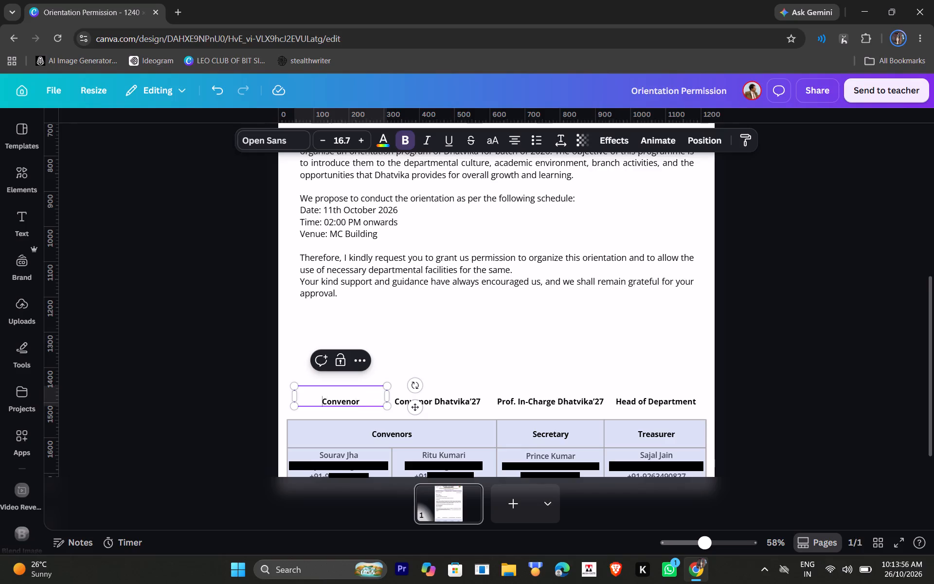
key("shift+s")
type("ig")
type("nature of")
key("space")
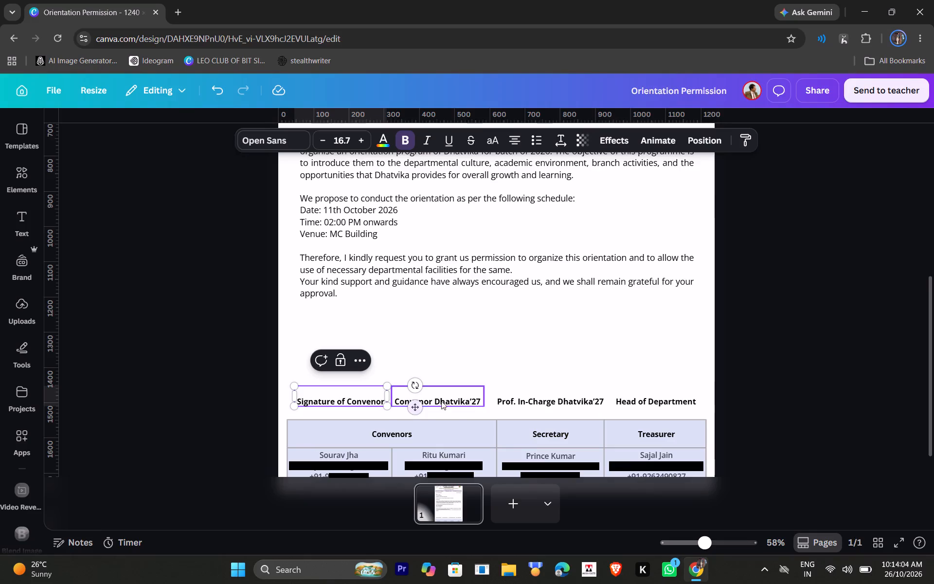
Remove the empty line above the "Signature of Convenor" text in the first signature block.
double_click(531, 403)
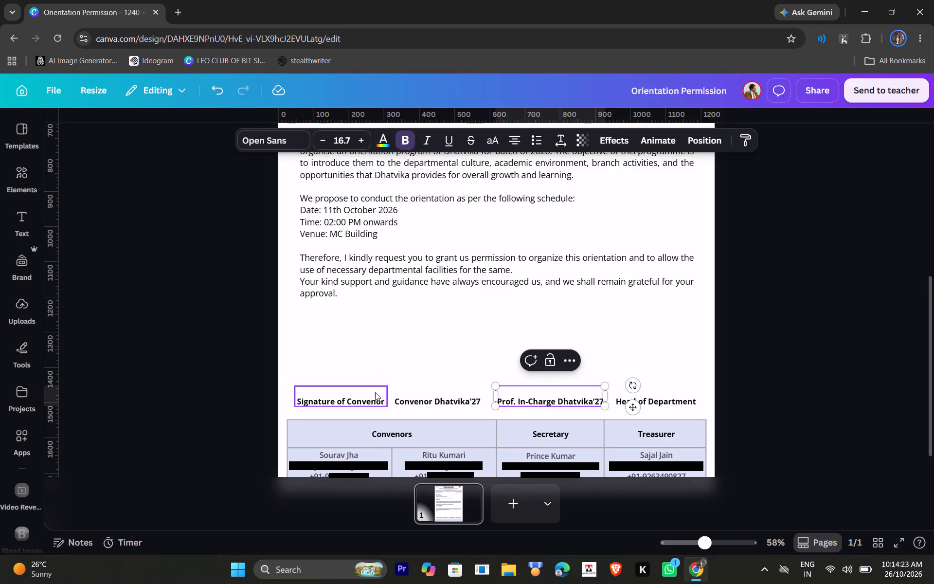
double_click(370, 398)
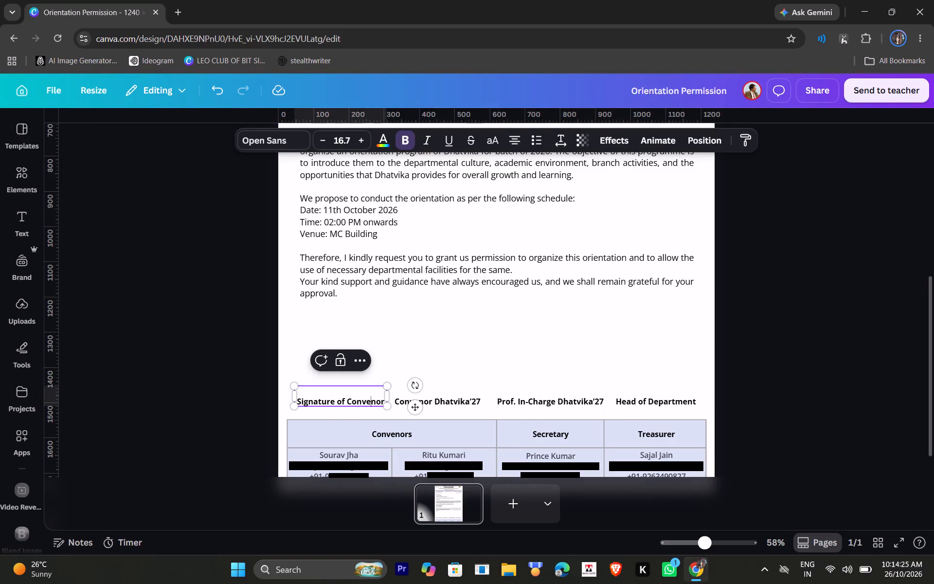
left_click(297, 399)
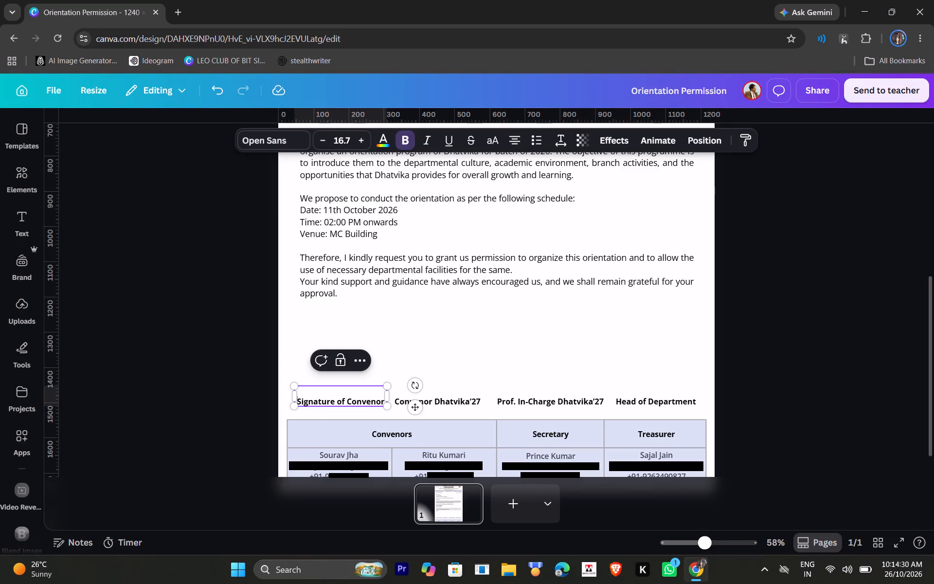
left_click(356, 398)
key("Left")
key("Left")
key("Left")
key("Left")
key("Left")
key("Left")
key("Left")
key("Left")
key("Left")
key("Left")
key("Left")
key("Left")
key("Left")
key("Left")
key("Left")
key("Left")
key("BackSpace")
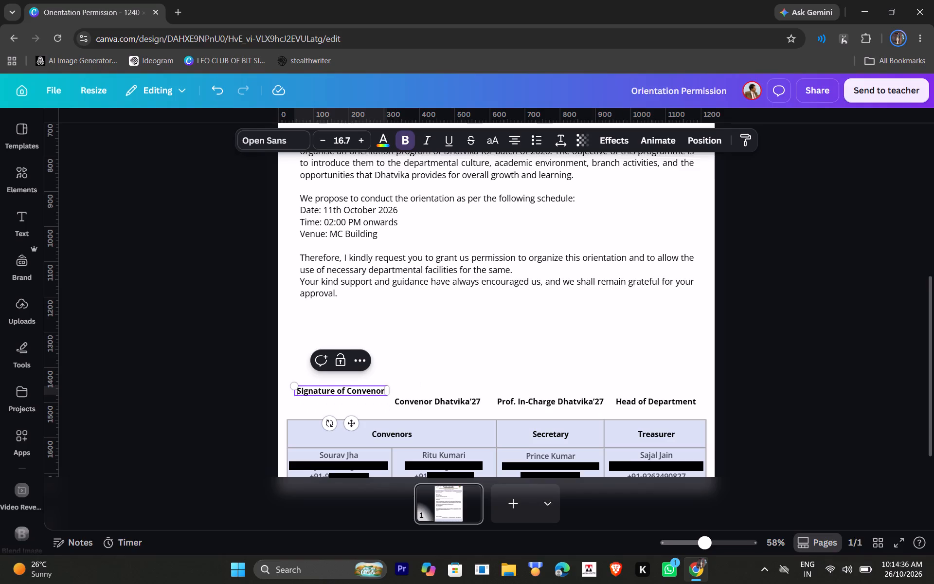
Add a second line reading "Dhatvika '27" below "Signature of Convenor" in the first signature block.
key("shift+Right")
key("Right")
key("Right")
key("Right")
key("Right")
key("Right")
key("Right")
key("Right")
key("Right")
key("Right")
key("Right")
key("Right")
key("Right")
key("Right")
key("Right")
key("Right")
key("Right")
key("Right")
key("Right")
key("Right")
key("Right")
key("Right")
key("Return")
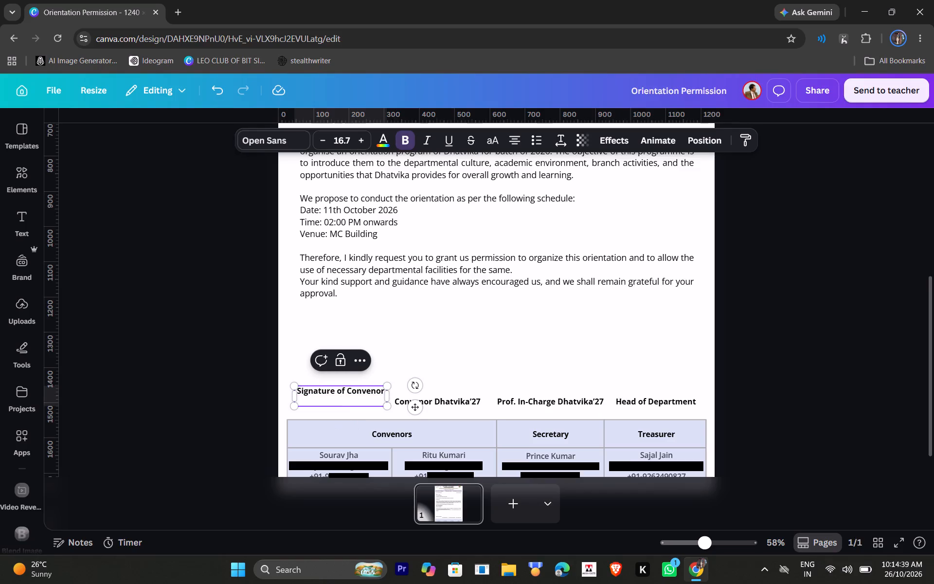
key("shift+d")
type("hatvika")
key("space")
type("'")
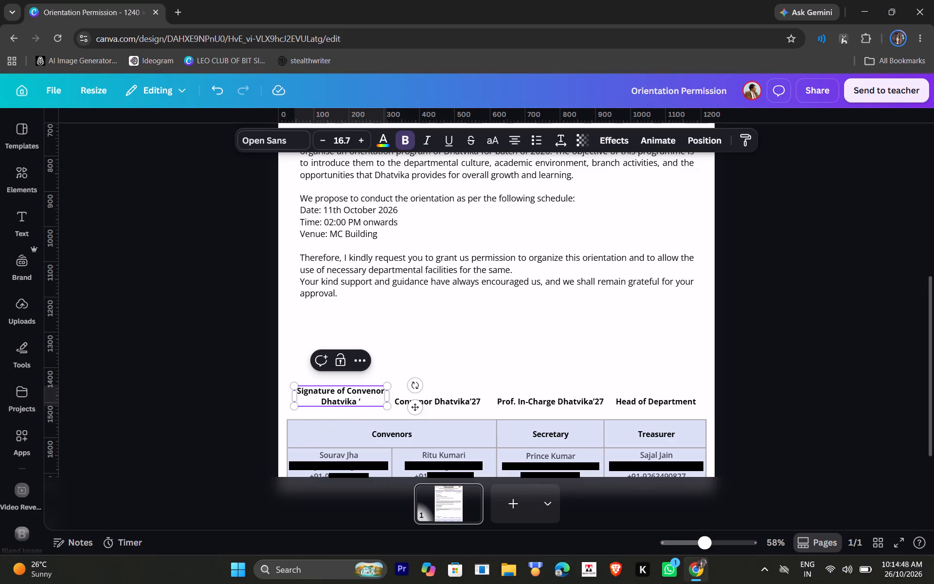
type("27")
Split the "Prof. In-Charge Dhatvika'27" title into two lines before "Dhatvika'27" and remove the empty line above it.
left_click(469, 402)
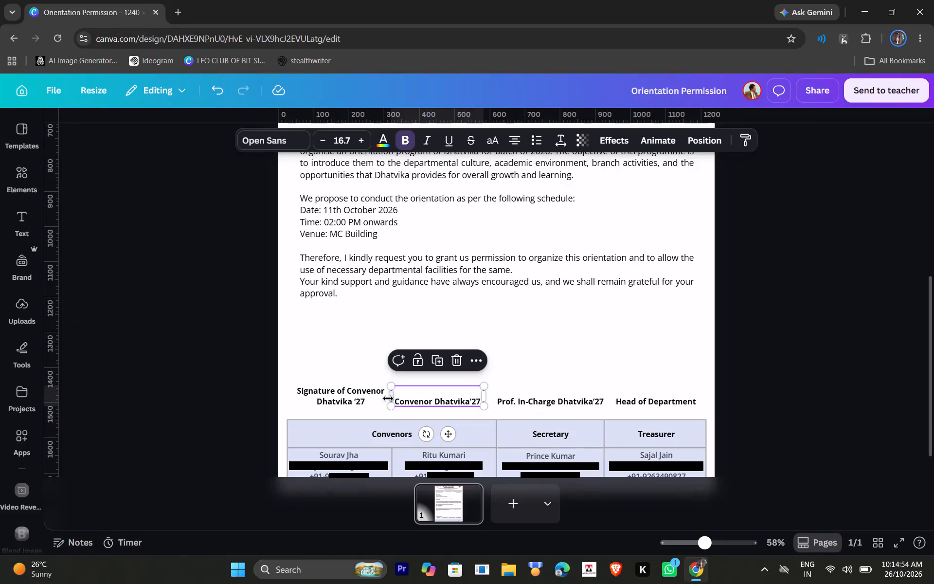
double_click(548, 405)
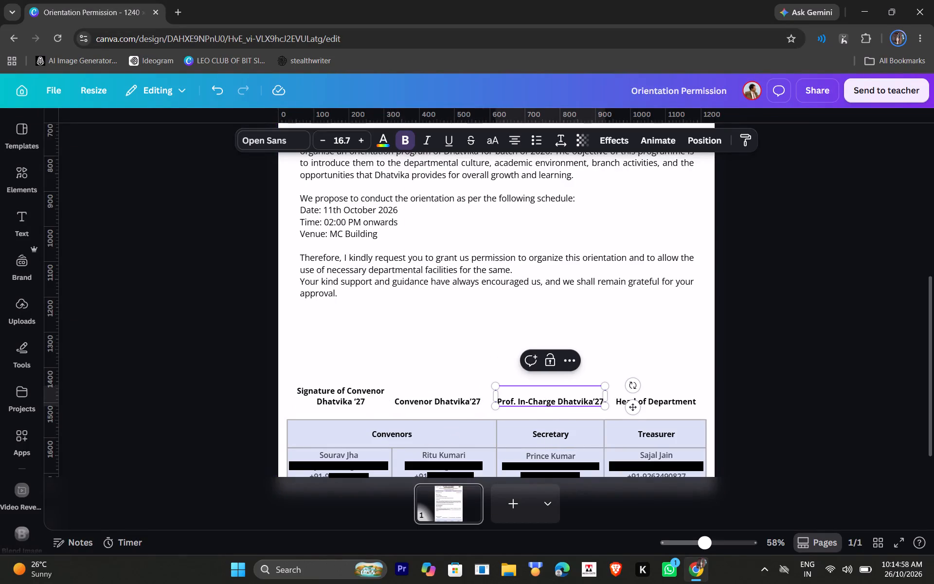
left_click(559, 400)
key("BackSpace")
key("Return")
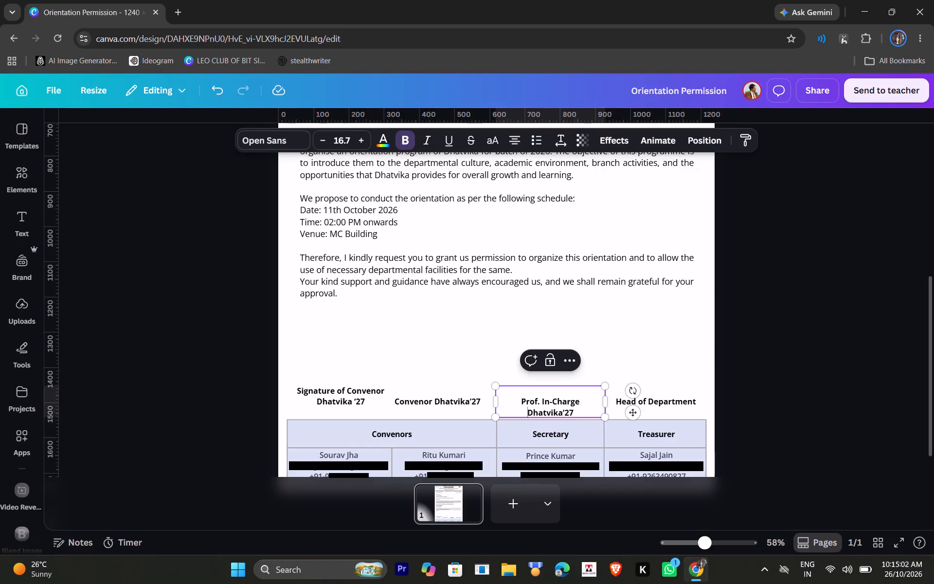
key("Return")
key("BackSpace")
key("BackSpace")
key("Return")
left_click(521, 402)
key("BackSpace")
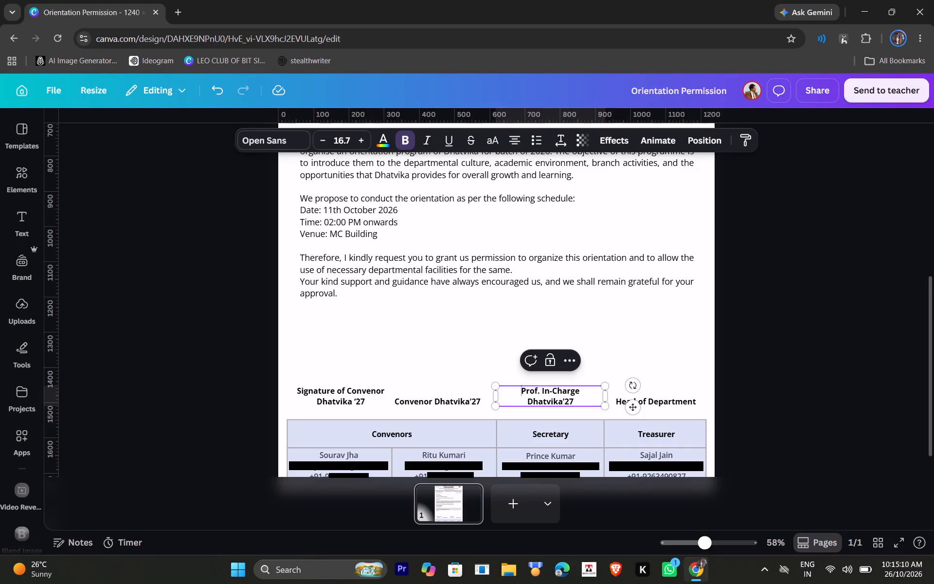
Prefix the Prof. In-Charge title with "Signature of" and insert a space before '27 so its second line reads "Dhatvika '27".
key("shift+s")
type("ignature of")
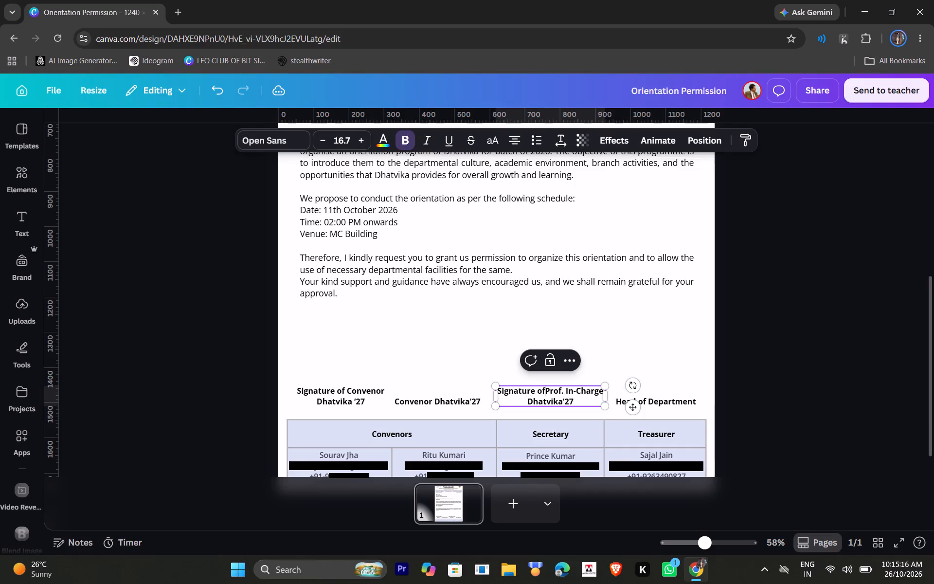
key("space")
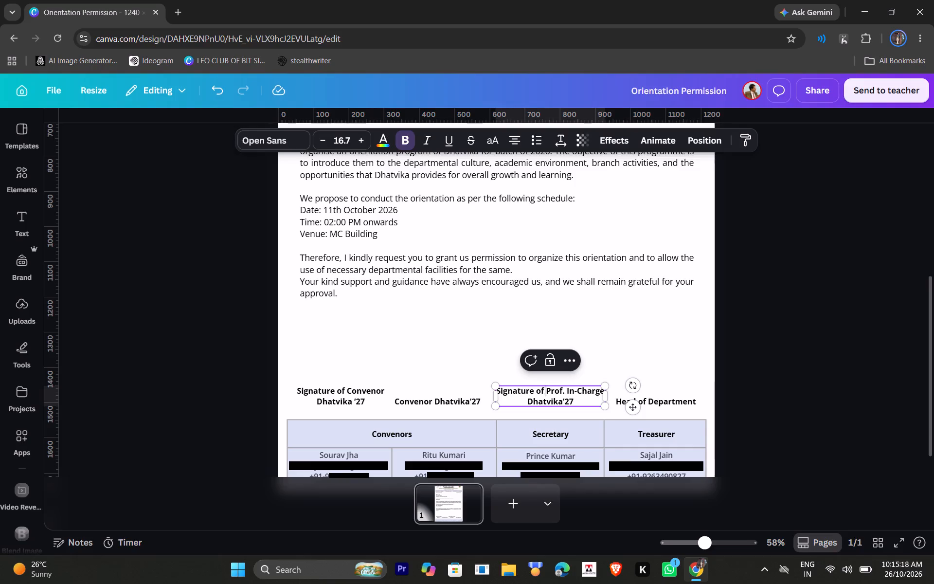
left_click(566, 403)
key("Left")
key("space")
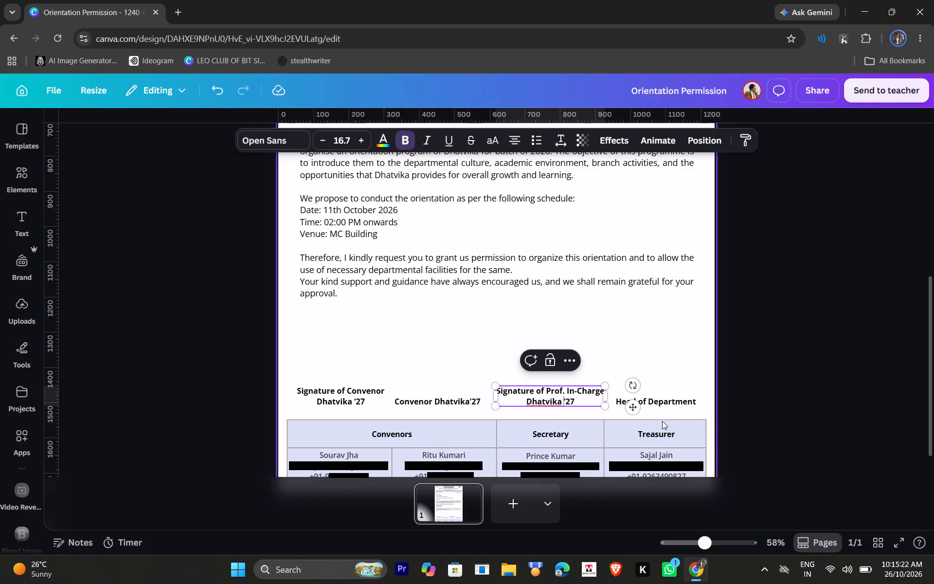
Remove the empty line above the "Head of Department" title and prefix the title with "Signature of".
left_click(672, 404)
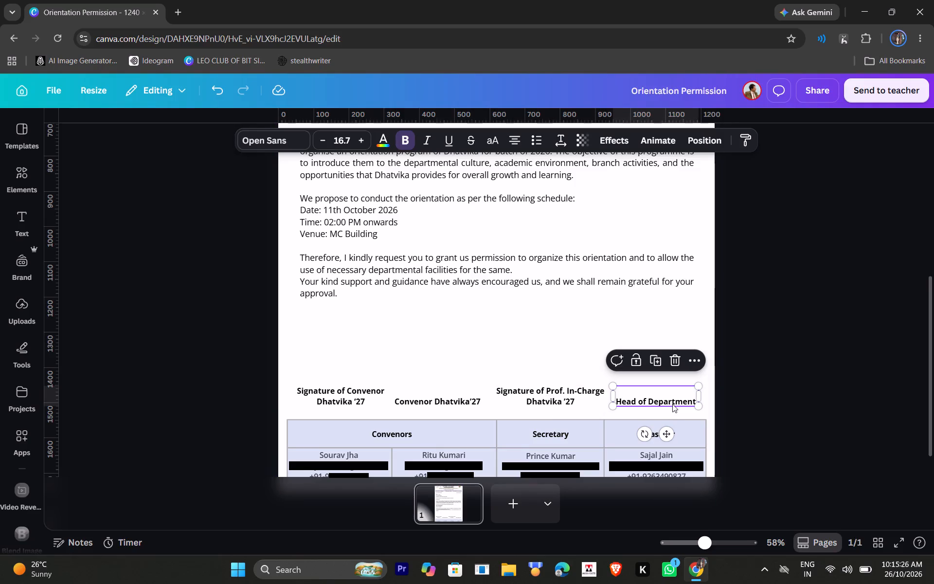
double_click(637, 401)
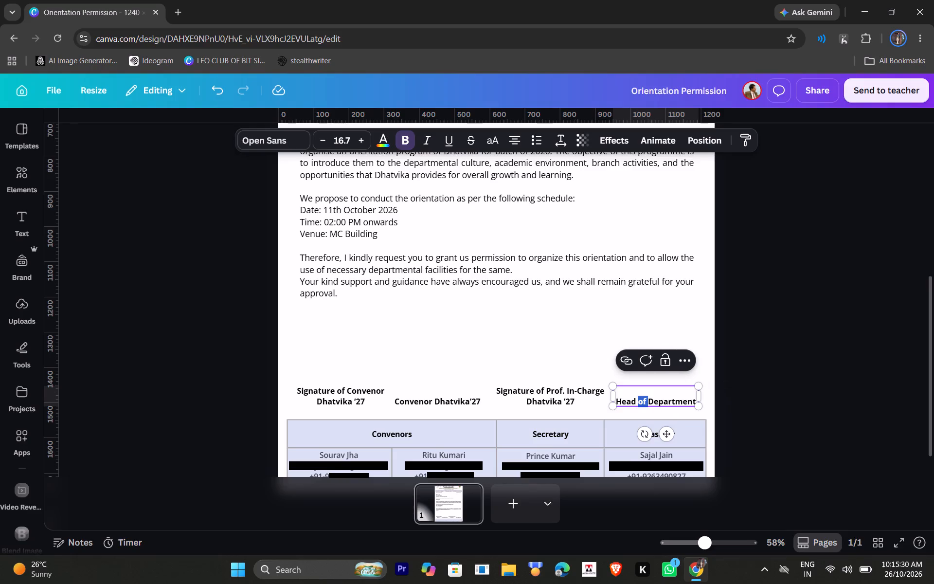
left_click(616, 402)
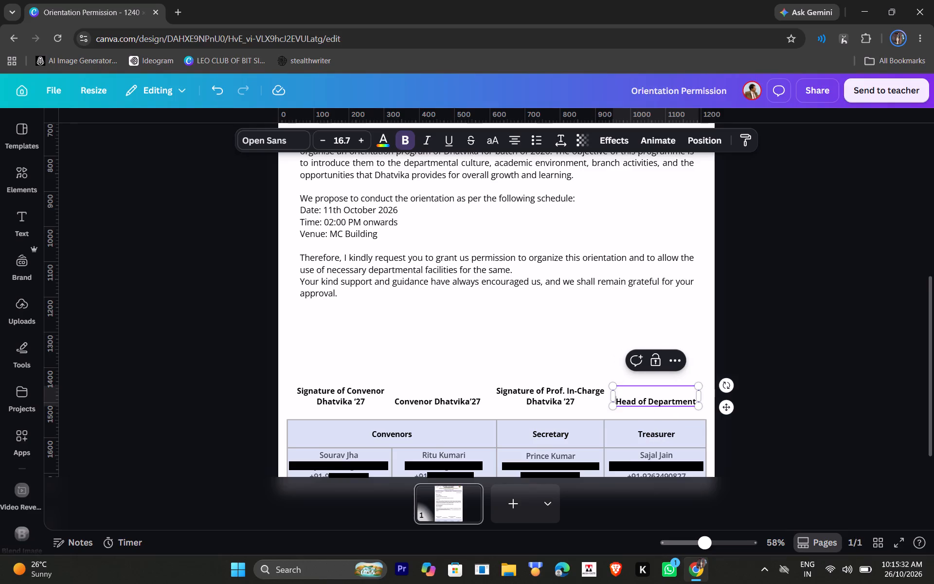
key("BackSpace")
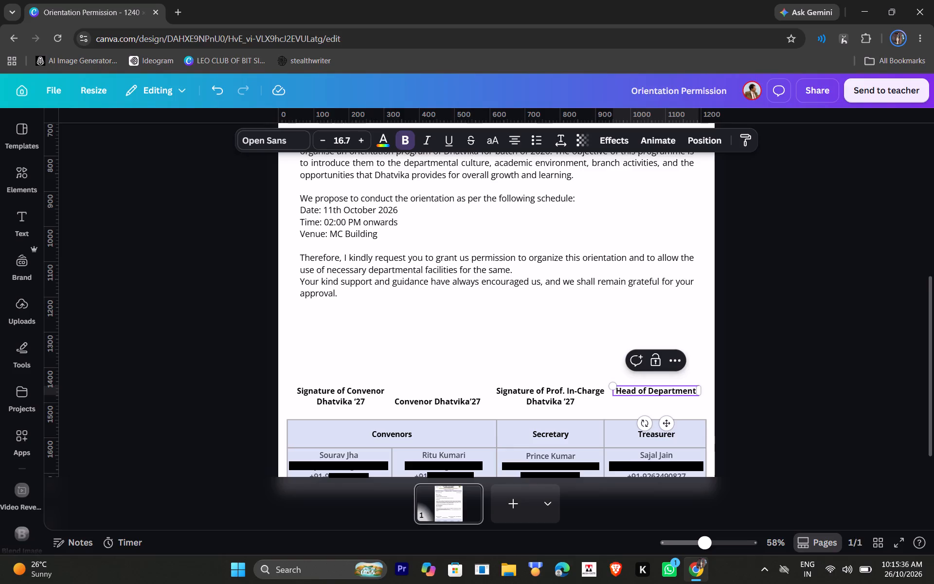
type("Signature")
key("space")
type("of")
key("space")
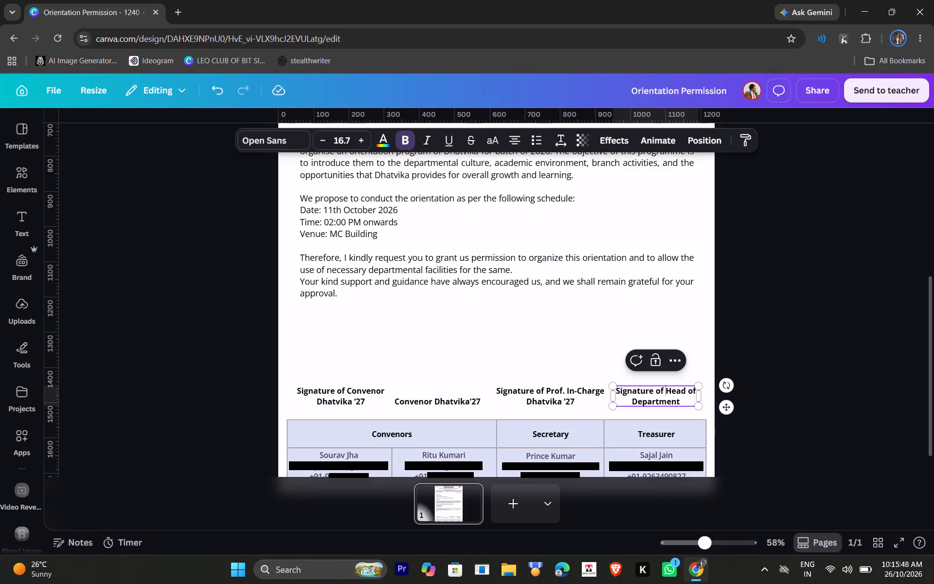
Break the "Signature of Head of Department" title after "Head" so its second line reads "of Department".
key("Left")
key("Right")
key("Right")
key("Right")
key("Right")
key("Right")
key("Right")
key("Right")
key("Left")
key("backslash")
key("BackSpace")
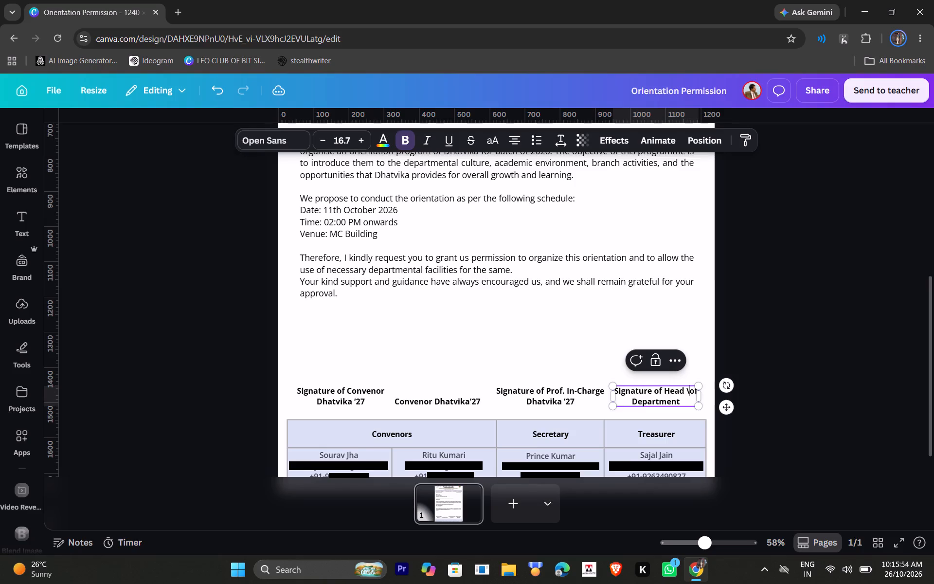
key("Return")
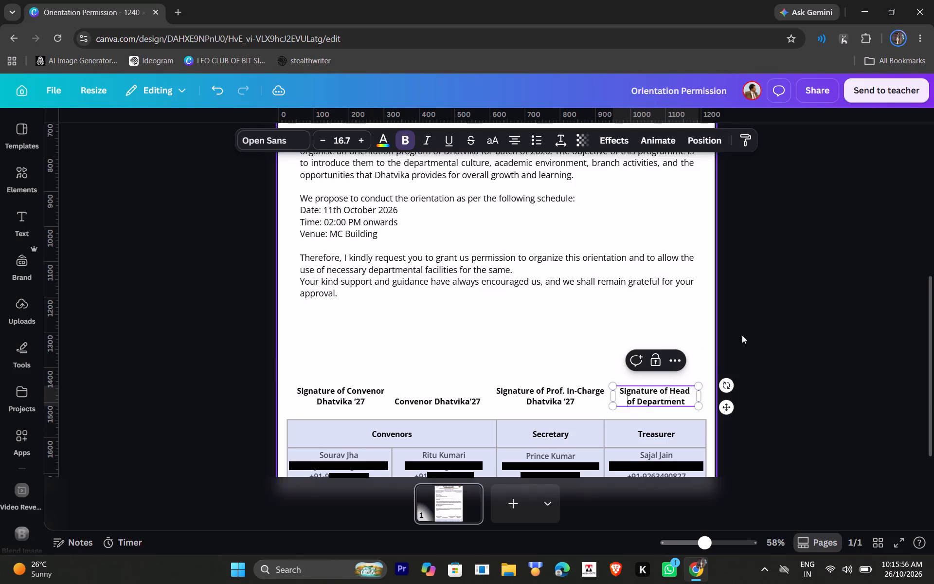
left_click(763, 396)
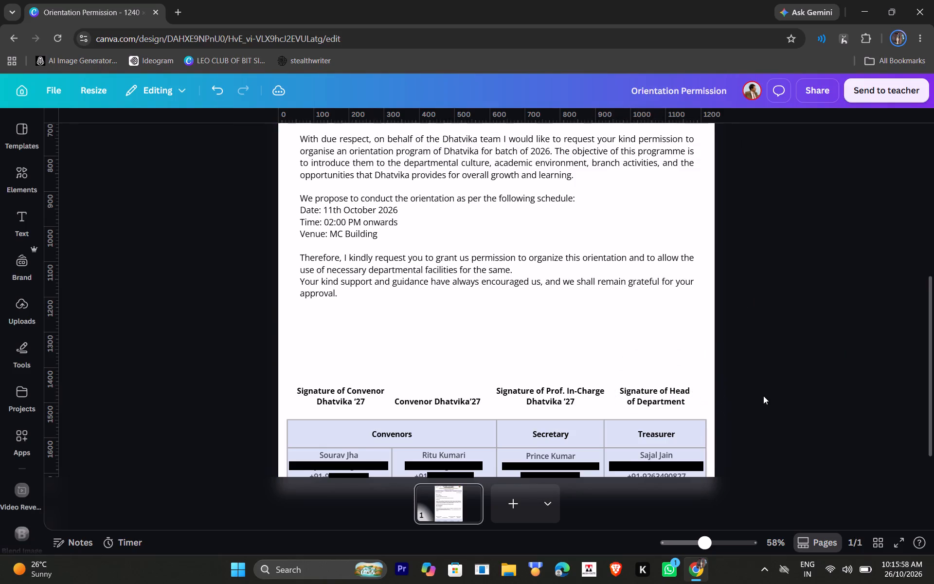
Change "Signature" to "Signatures" in the first Convenor signature block.
double_click(335, 389)
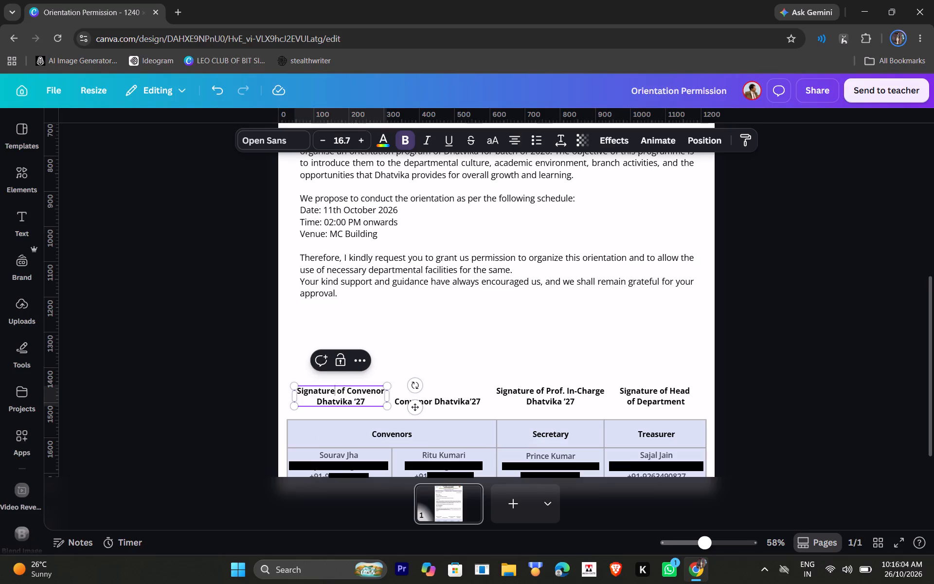
key("s")
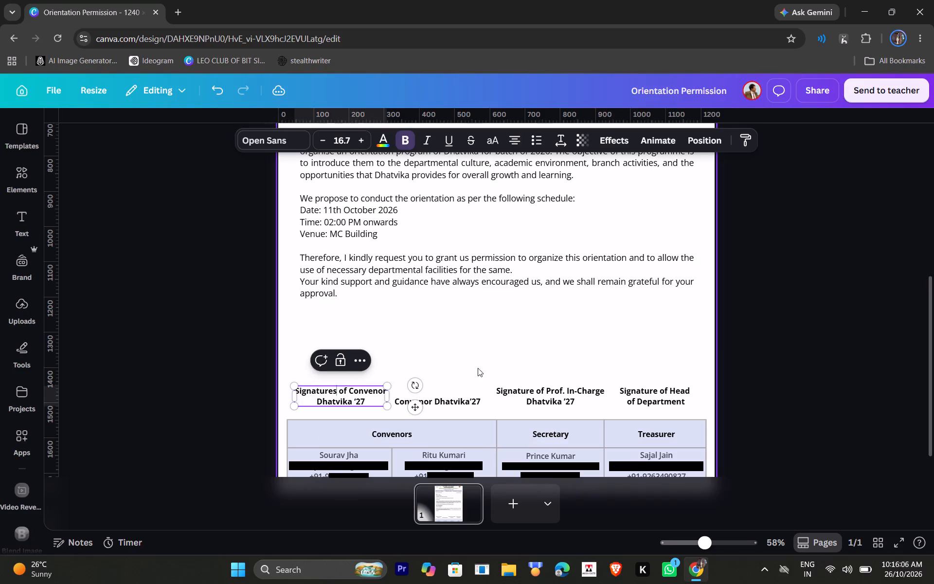
left_click(501, 343)
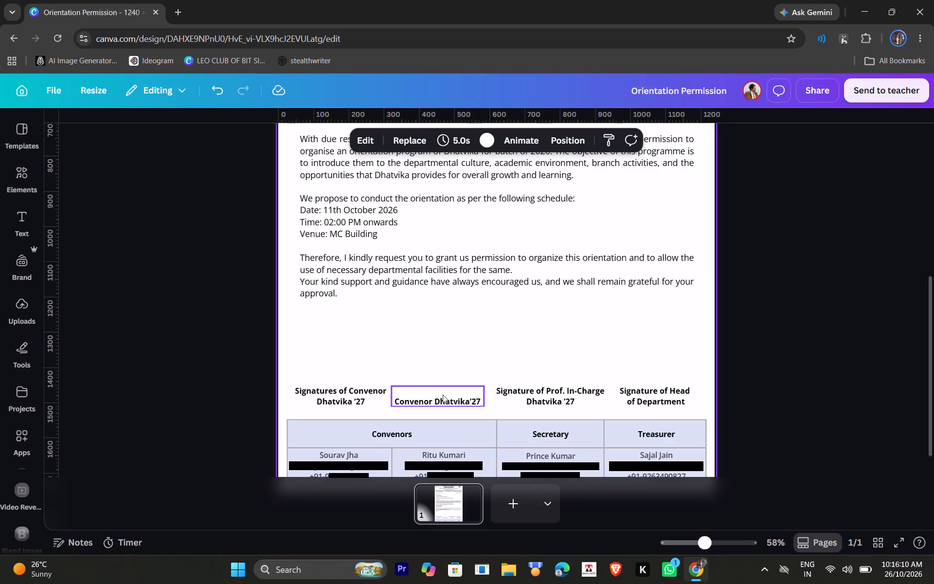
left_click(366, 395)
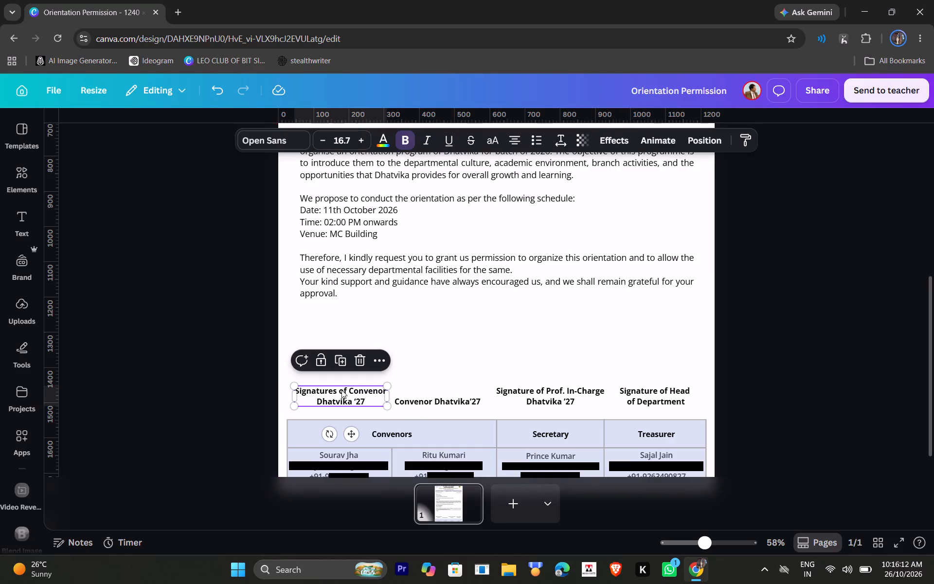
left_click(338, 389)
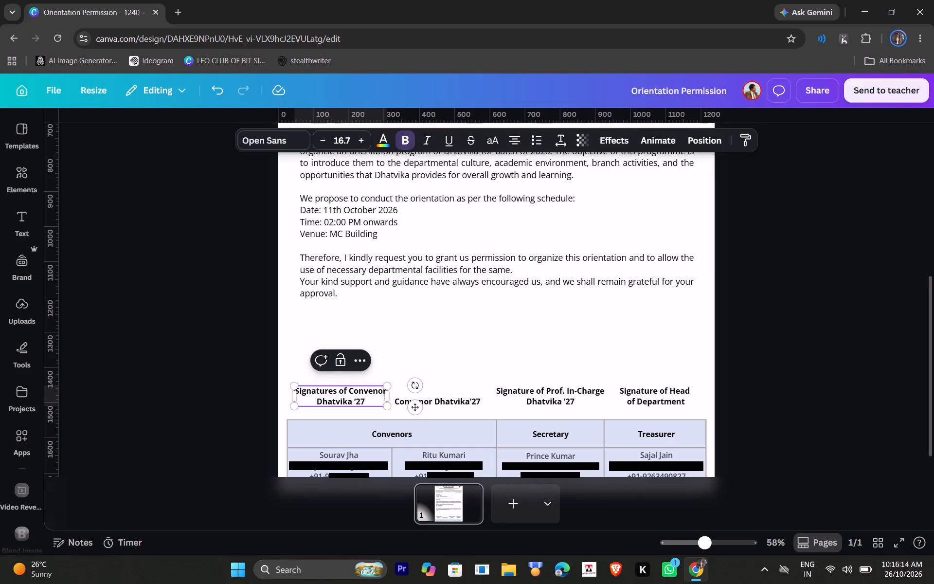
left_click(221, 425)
Duplicate the letter page as page 2.
left_click(462, 509)
key("ctrl+c")
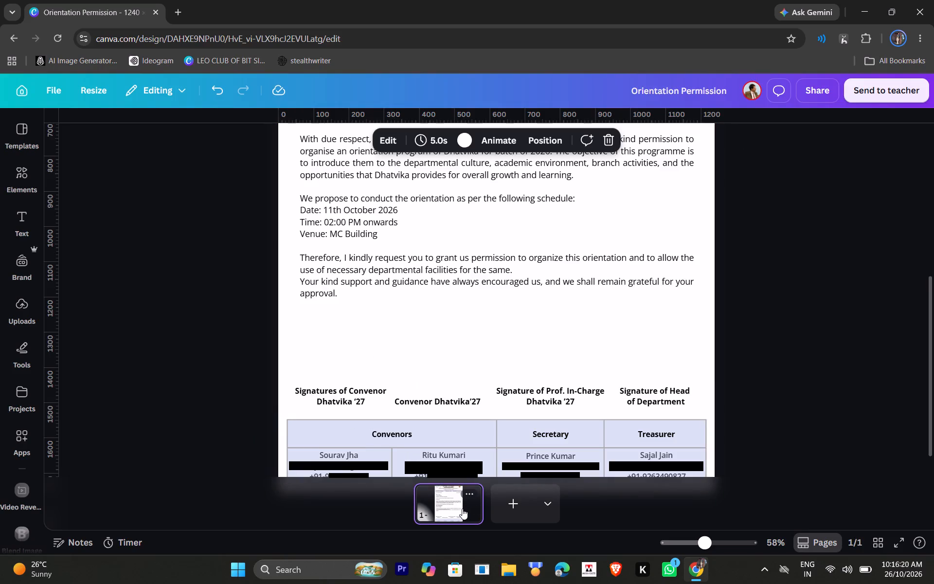
key("ctrl+v")
Change "Signatures" to "Signature" in the first Convenor signature block on page 2.
left_click(408, 513)
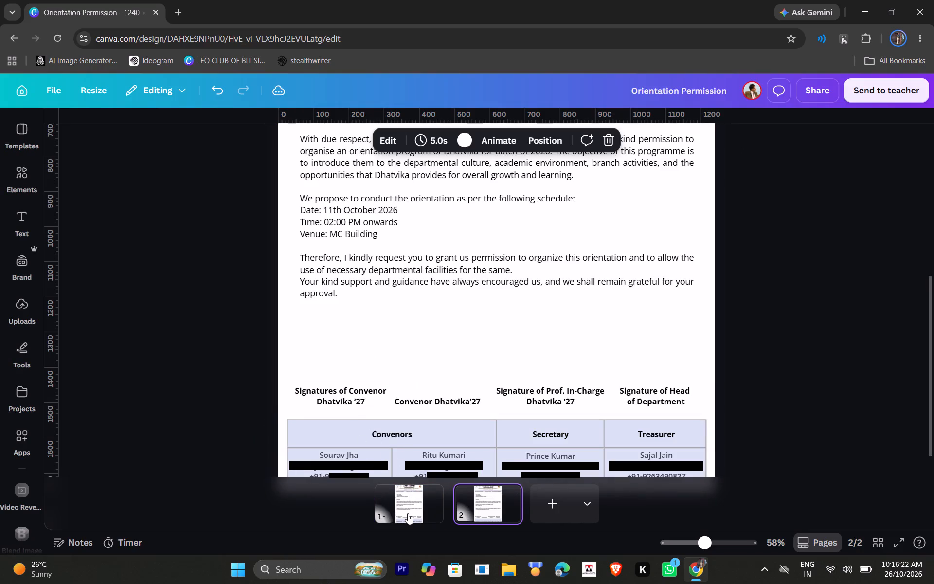
double_click(337, 391)
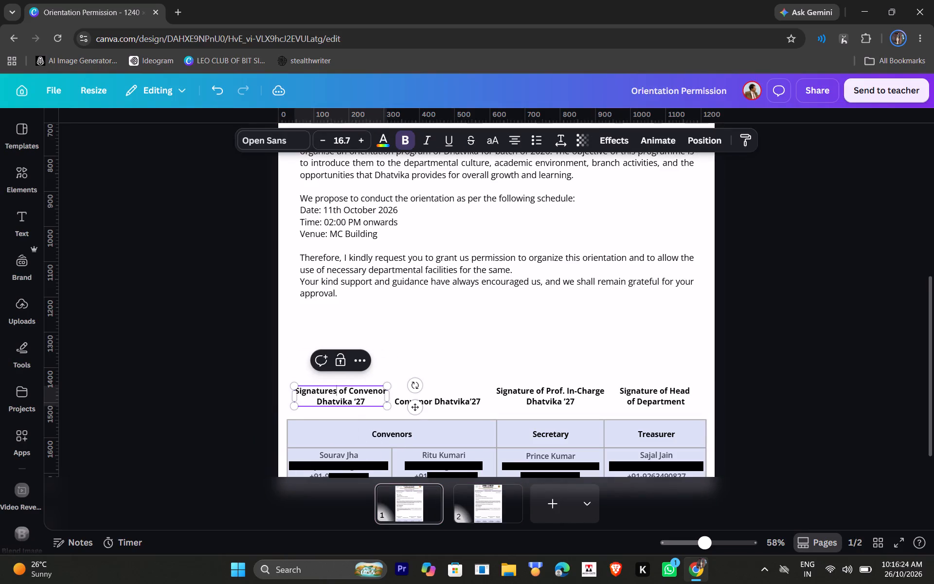
left_click(484, 515)
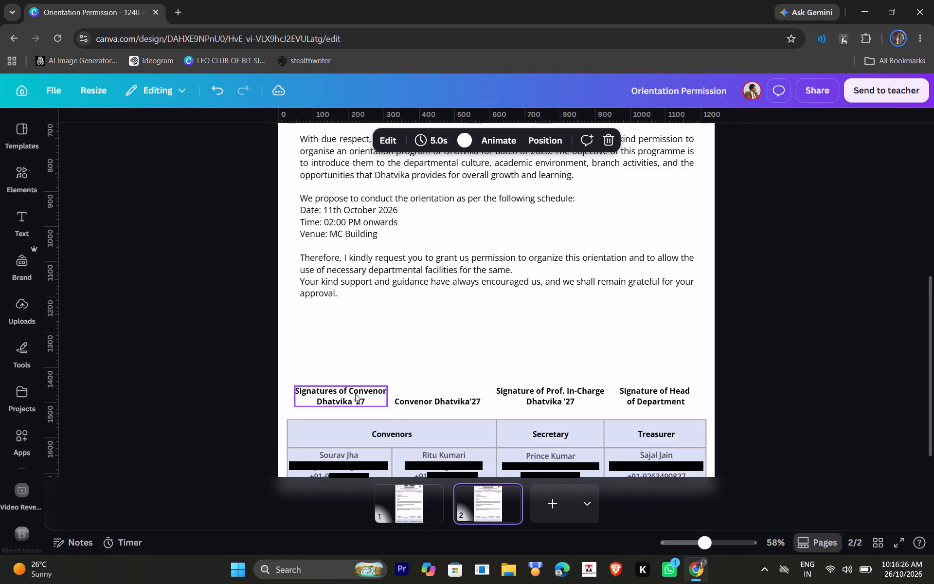
double_click(338, 392)
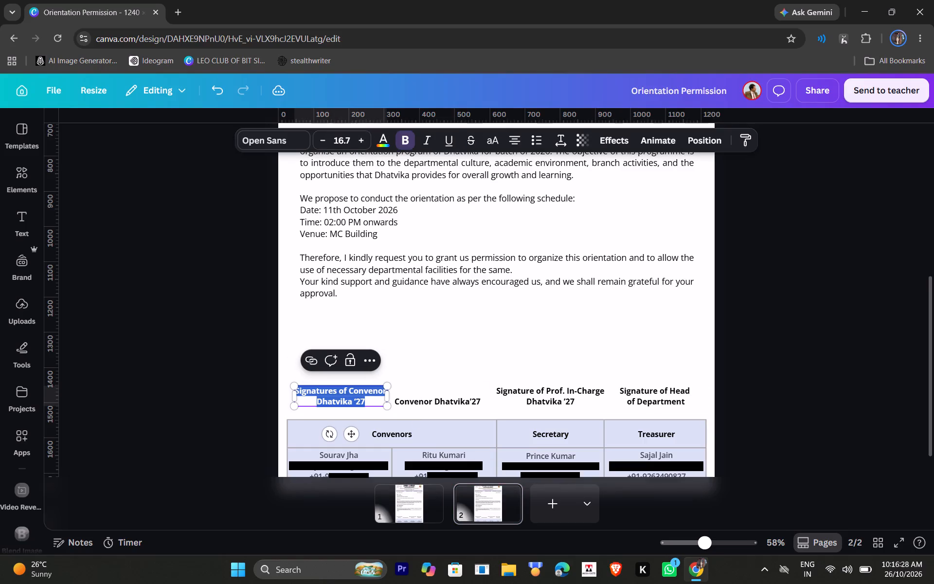
left_click(336, 391)
key("BackSpace")
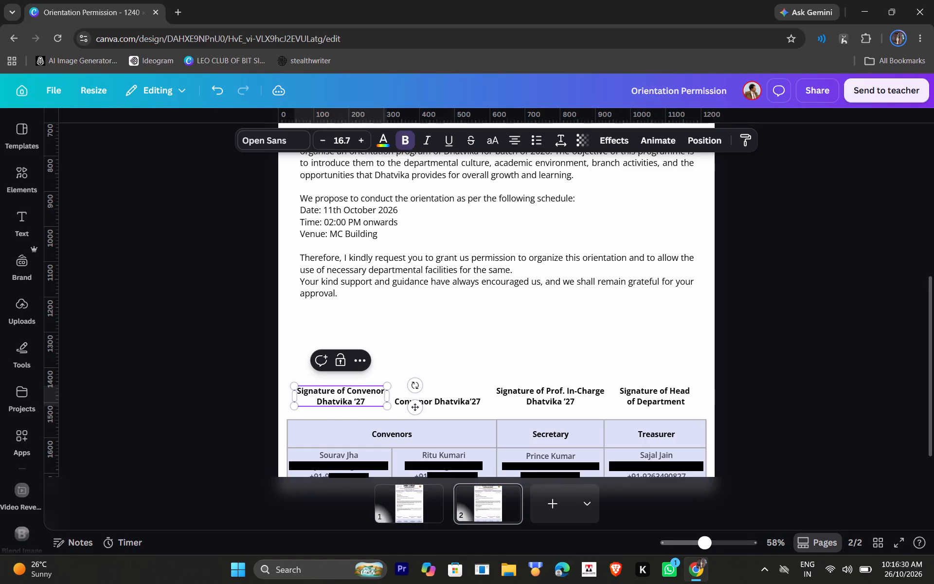
left_click(457, 341)
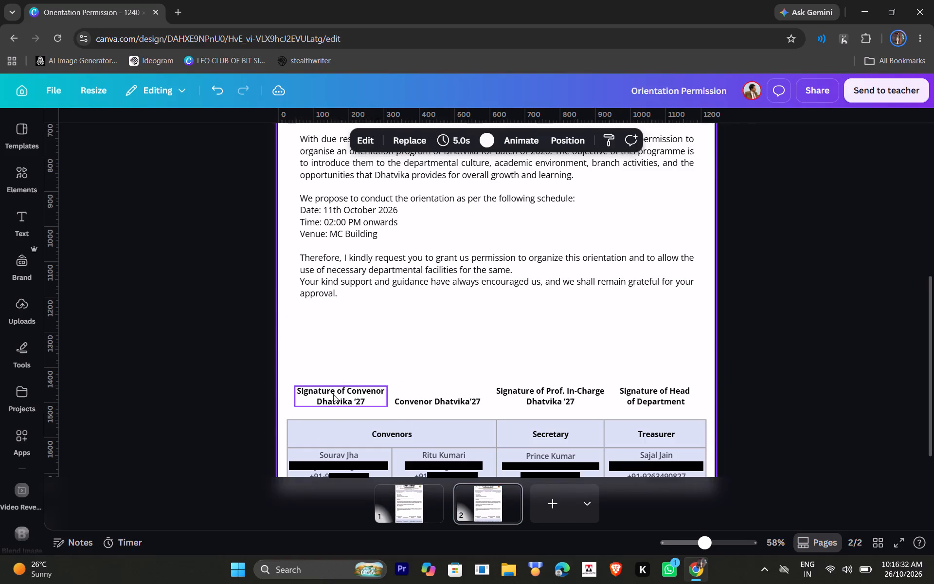
Duplicate page 2's "Signature of Convenor Dhatvika '27" block and place the copy over the second Convenor title, aligned with the signature row.
left_click(332, 397)
key("ctrl+c")
key("ctrl+c")
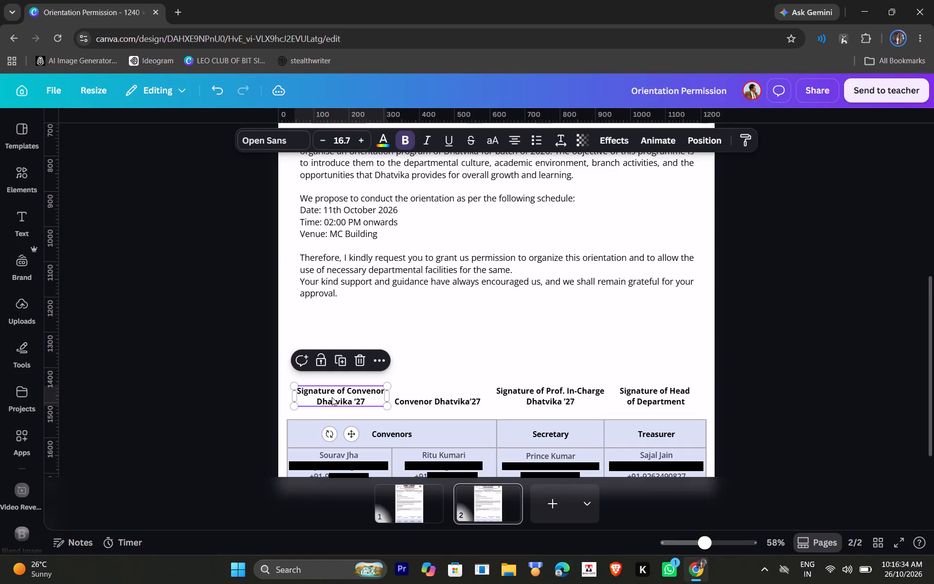
key("ctrl+c")
key("ctrl+v")
left_click_drag(324, 402, 418, 395)
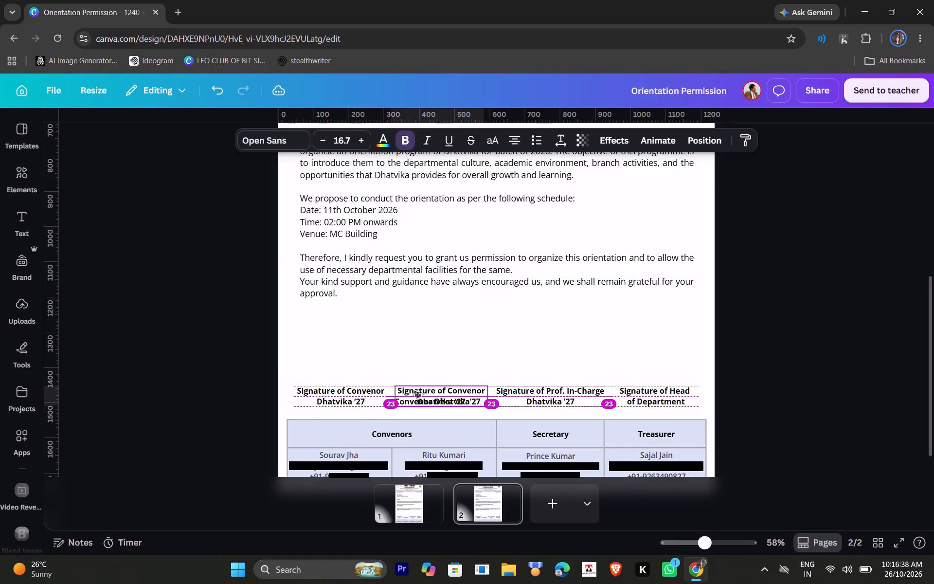
left_click_drag(418, 395, 418, 395)
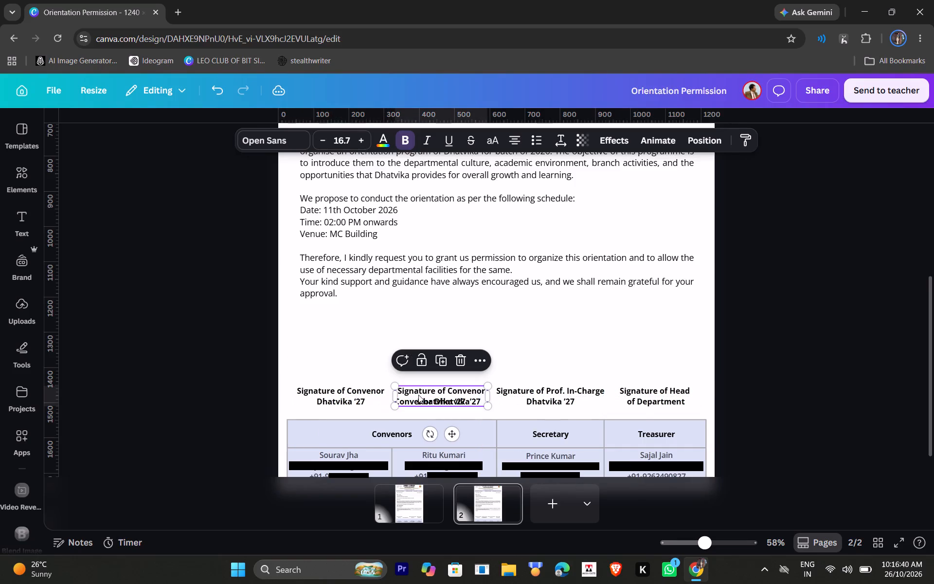
Send the copied block backward behind the old "Convenor Dhatvika'27" title and delete that old title from page 2.
key("ctrl+bracketleft")
key("ctrl+bracketleft")
key("ctrl+bracketleft")
key("ctrl+bracketleft")
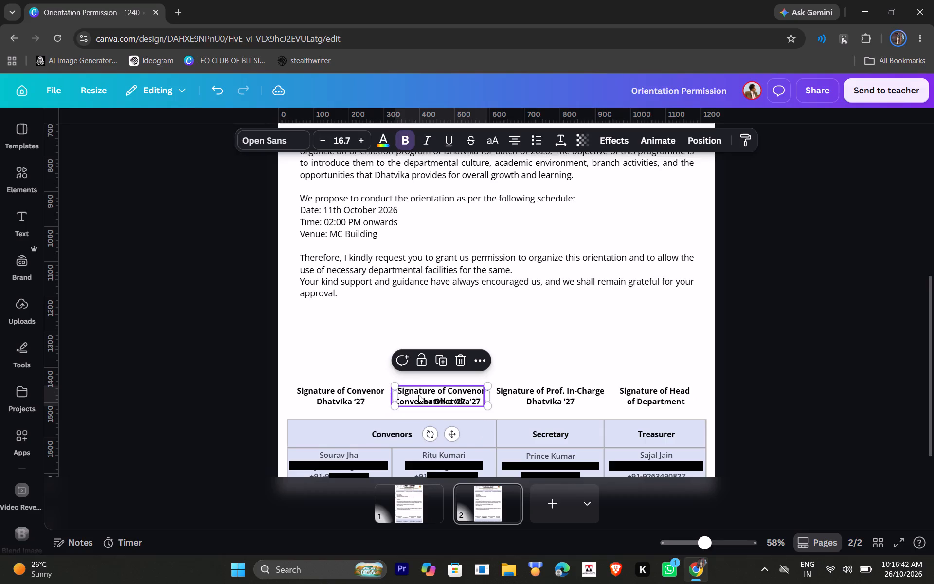
key("ctrl+bracketleft")
left_click(418, 395)
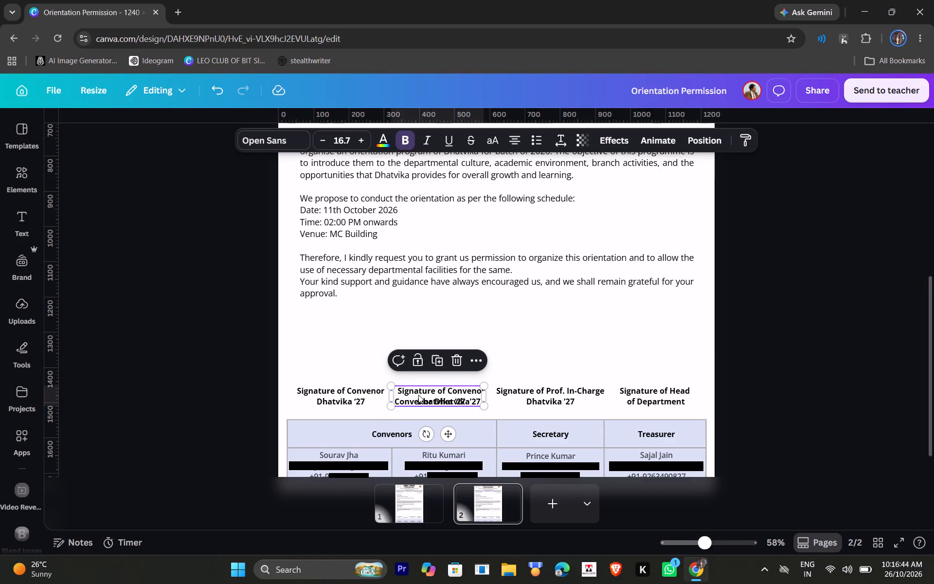
key("BackSpace")
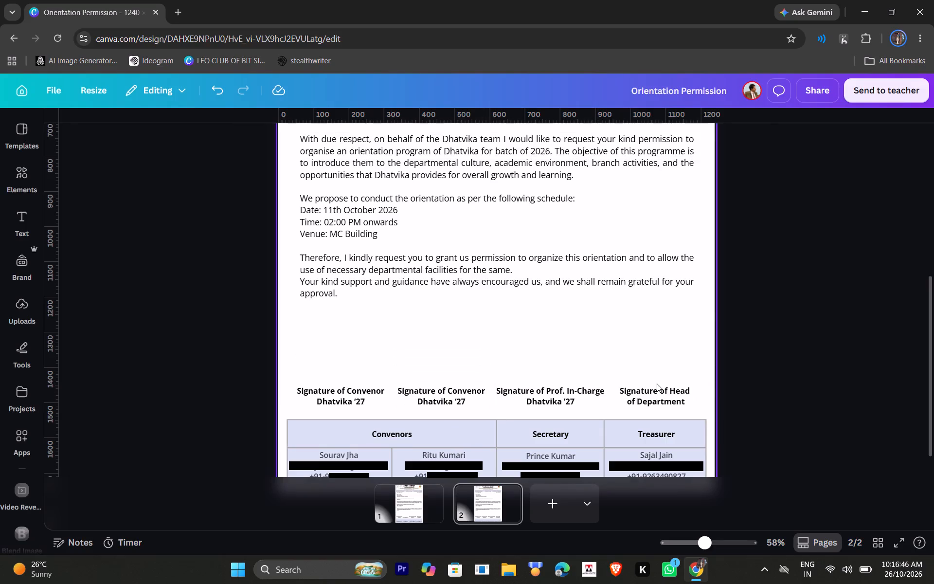
left_click(802, 382)
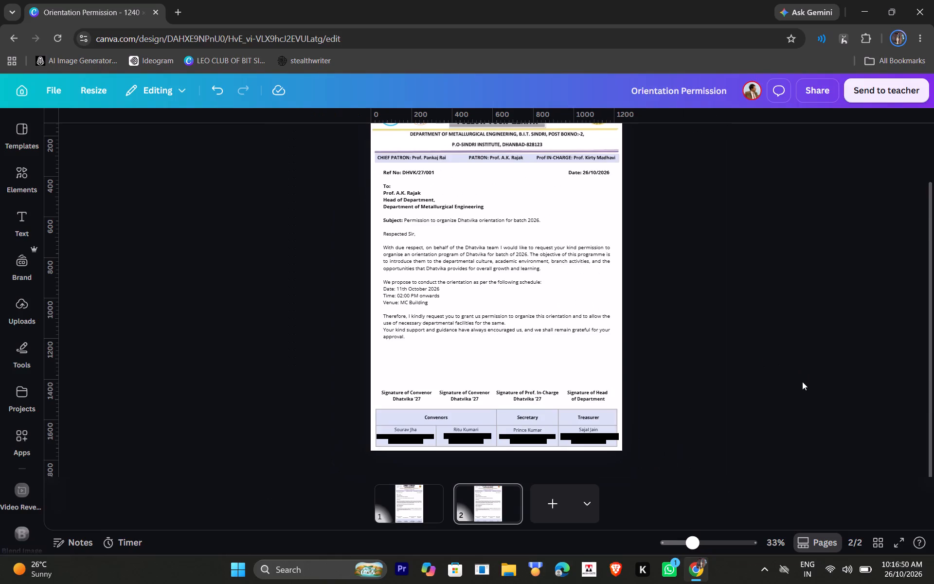
Delete the "Convenor Dhatvika'27" title from the signature row on page 1.
left_click(389, 503)
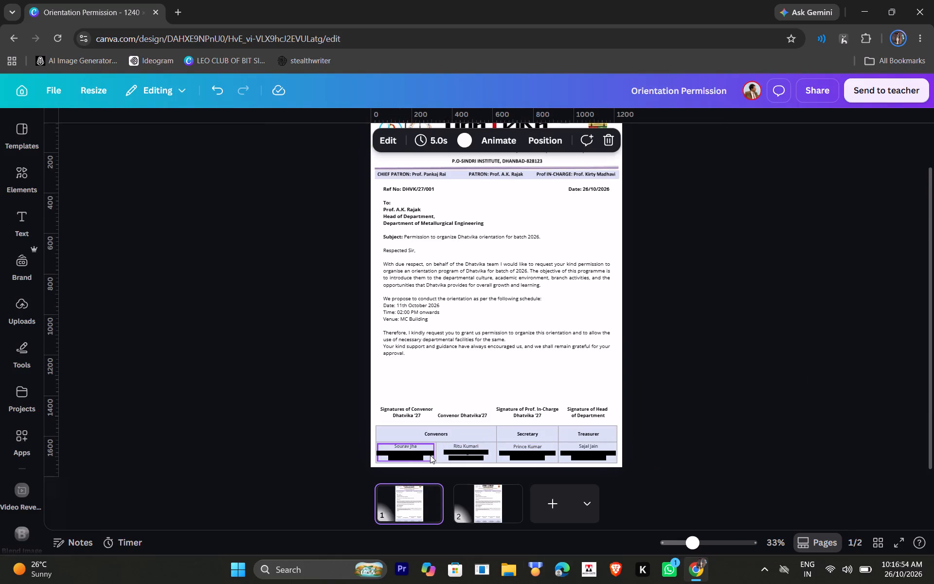
left_click(460, 413)
key("BackSpace")
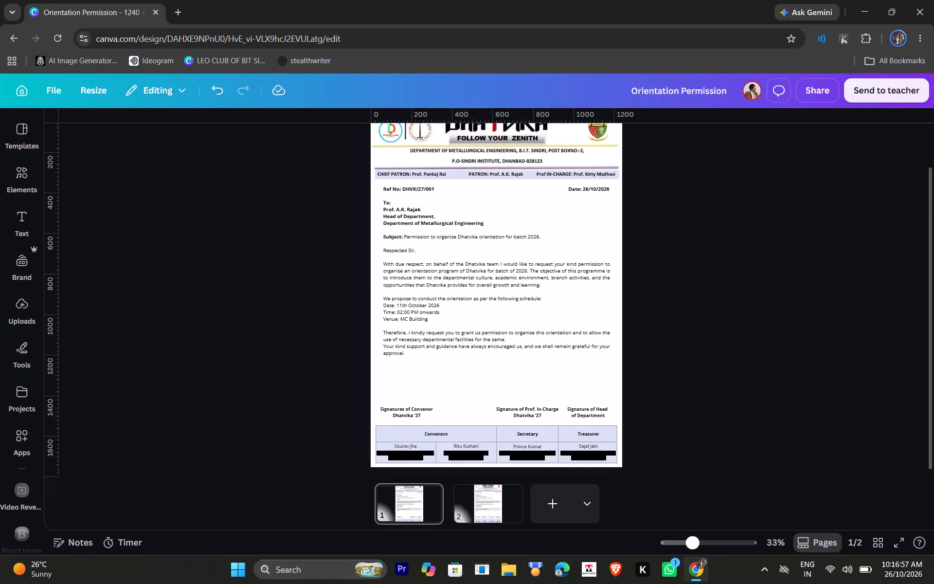
Shift page 1's "Signatures of Convenor Dhatvika '27" block rightward along the signature row to near the middle of the Convenors table heading.
left_click(403, 413)
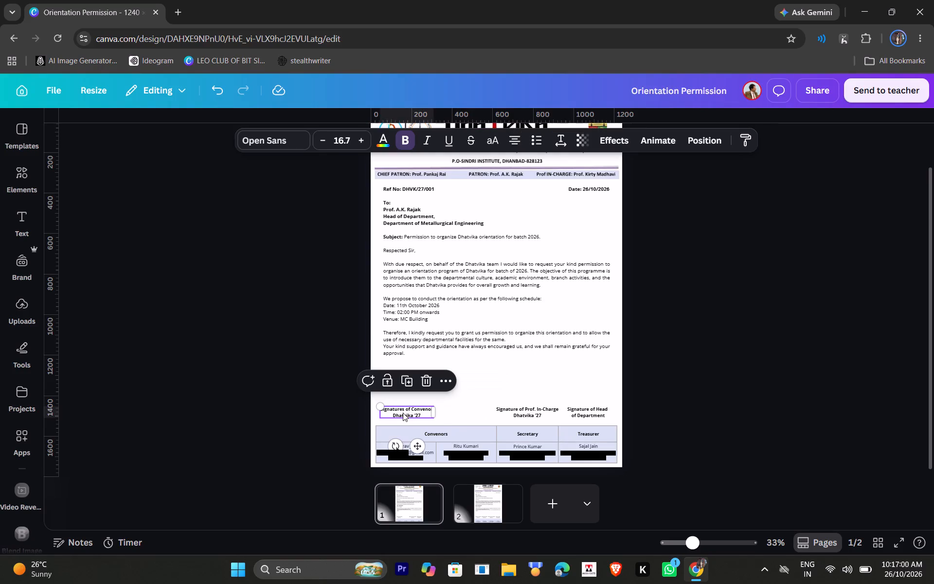
key("shift+Right")
key("shift+Right")
key("shift+Right")
key("shift+Right")
key("shift+Right")
key("shift+Right")
key("shift+Right")
key("shift+Right")
key("shift+Right")
key("shift+Right")
key("shift+Right")
key("shift+Right")
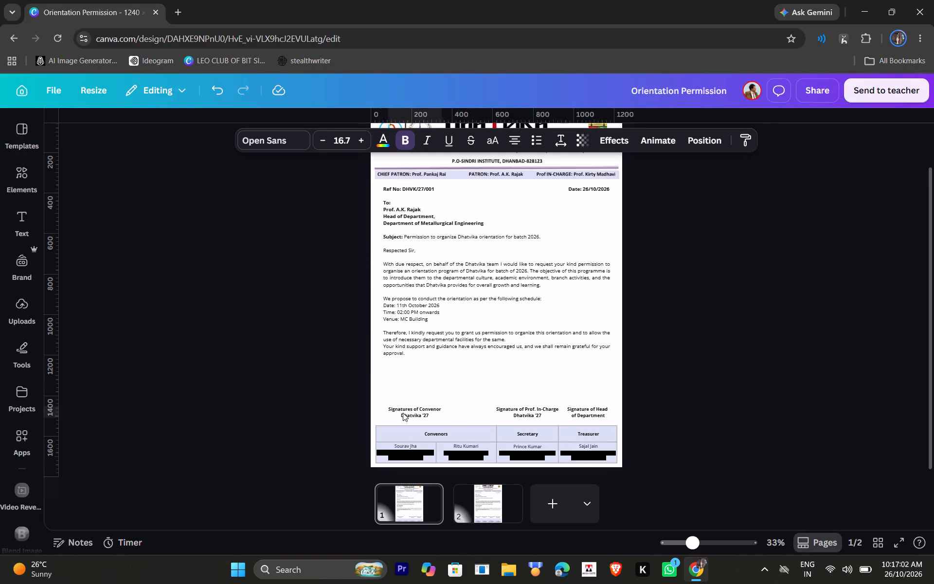
key("shift+Right")
key("shift+Right")
key("shift+Right")
key("shift+Right")
key("shift+Right")
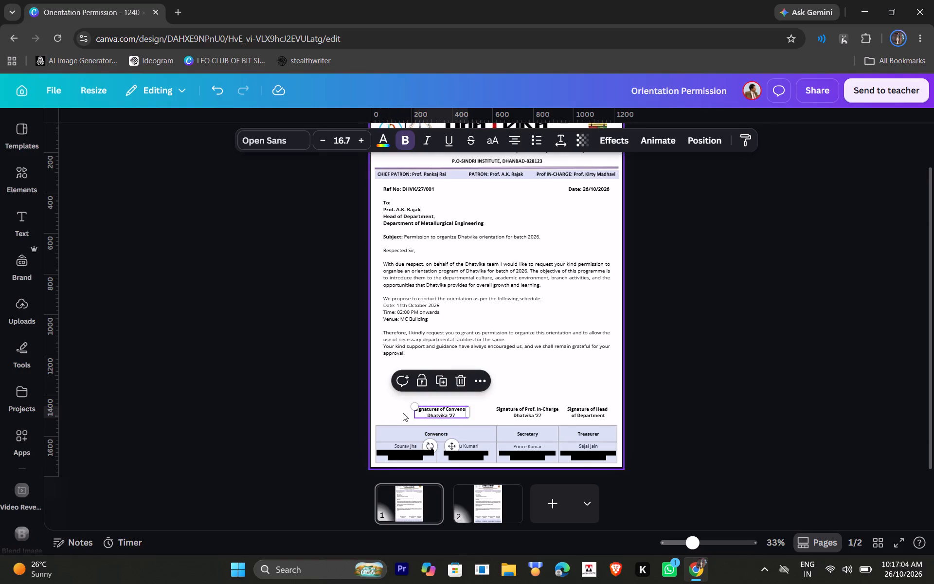
Nudge page 1's "Signatures of Convenor Dhatvika '27" block leftward to centre it above the Convenors table heading.
key("shift+Left")
key("shift+Left")
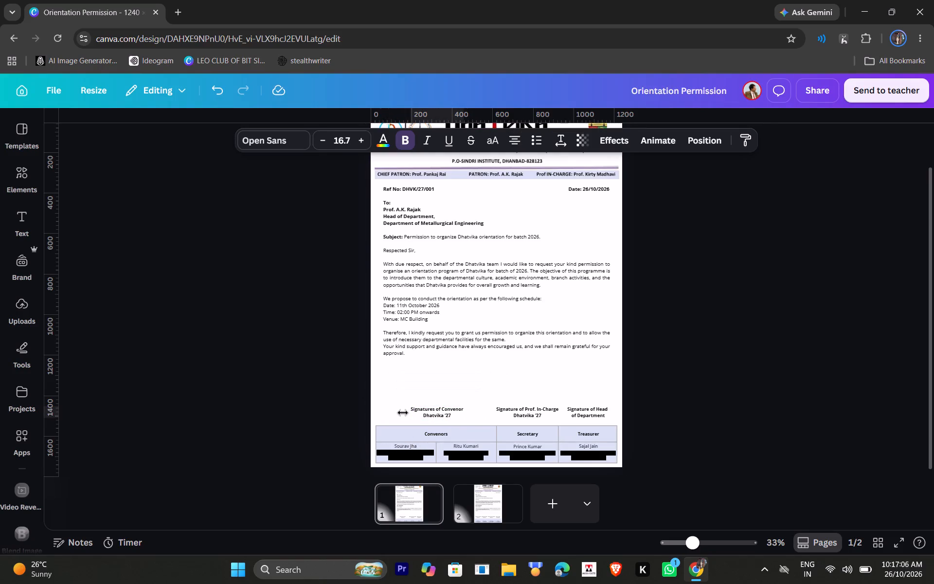
key("shift+Right")
key("Left")
key("shift+Left")
key("Left")
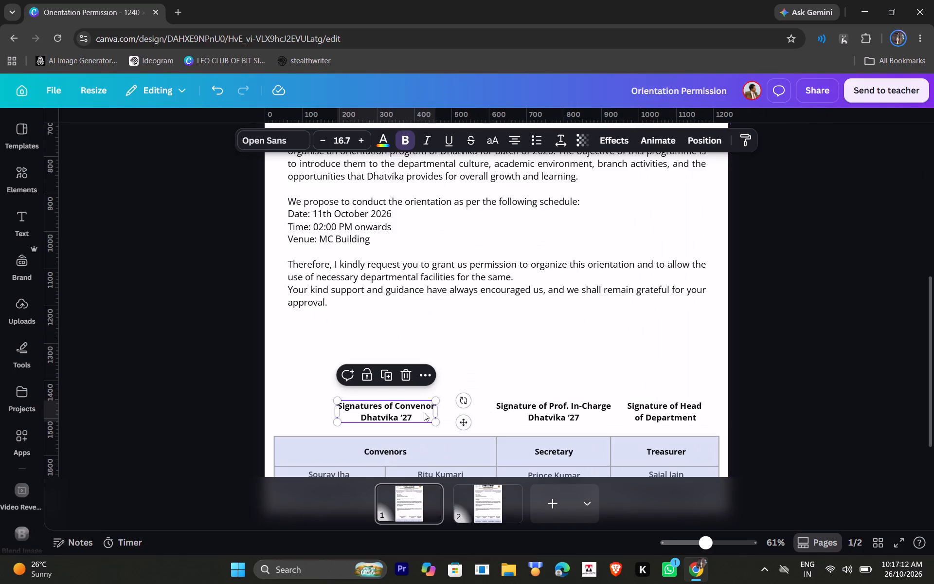
Change "Convenor" to "Convenors" in page 1's signature block and widen its text box to fit "Signatures of Convenors" on one line.
double_click(420, 410)
left_click(430, 408)
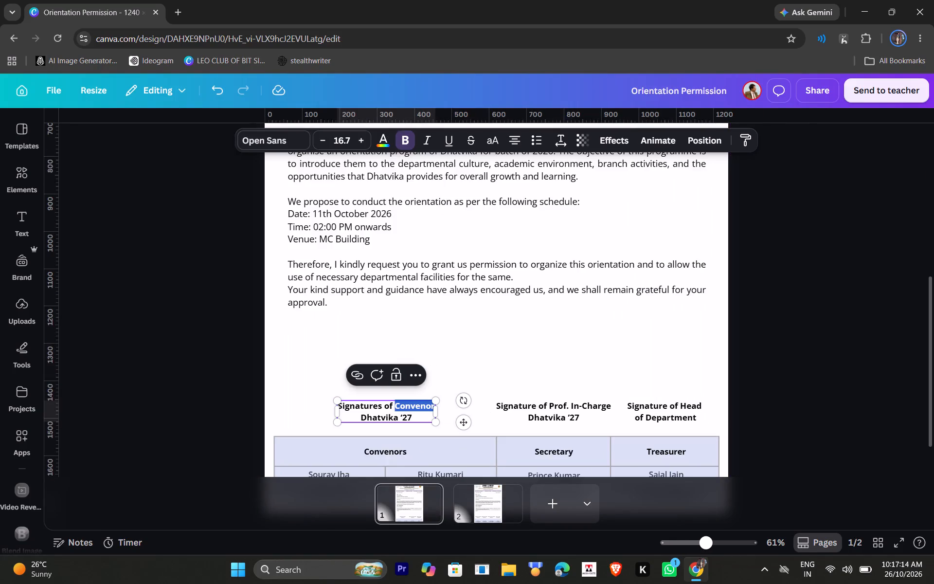
key("Right")
key("s")
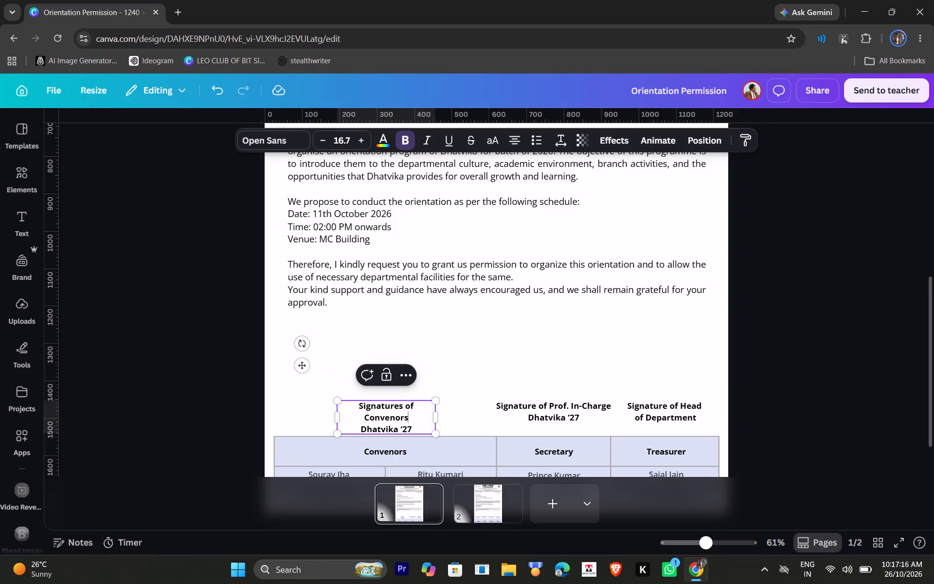
left_click_drag(436, 410, 442, 410)
left_click(472, 372)
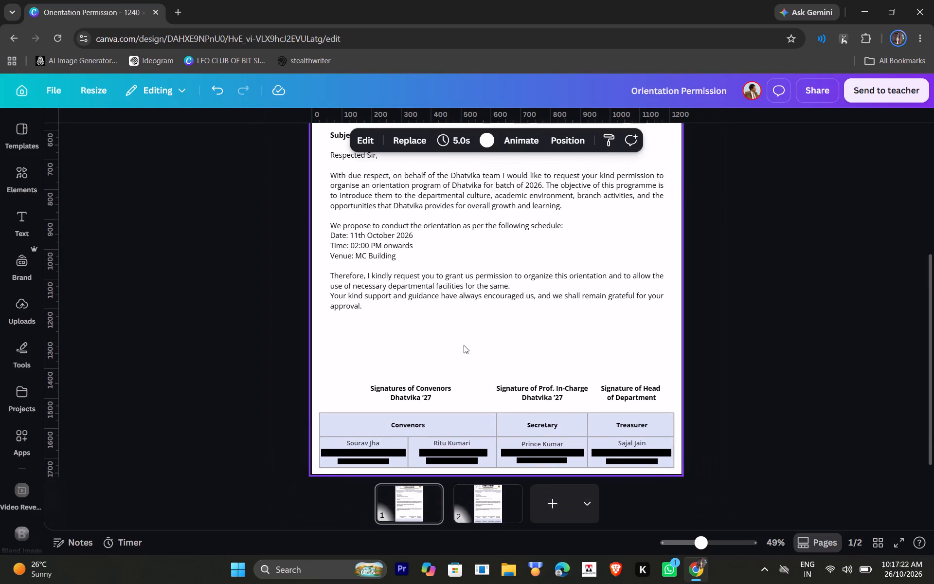
Nudge page 1's "Signatures of Convenors Dhatvika '27" block slightly left to line up with the centre of the Convenors heading.
left_click(404, 389)
key("Left")
key("Left")
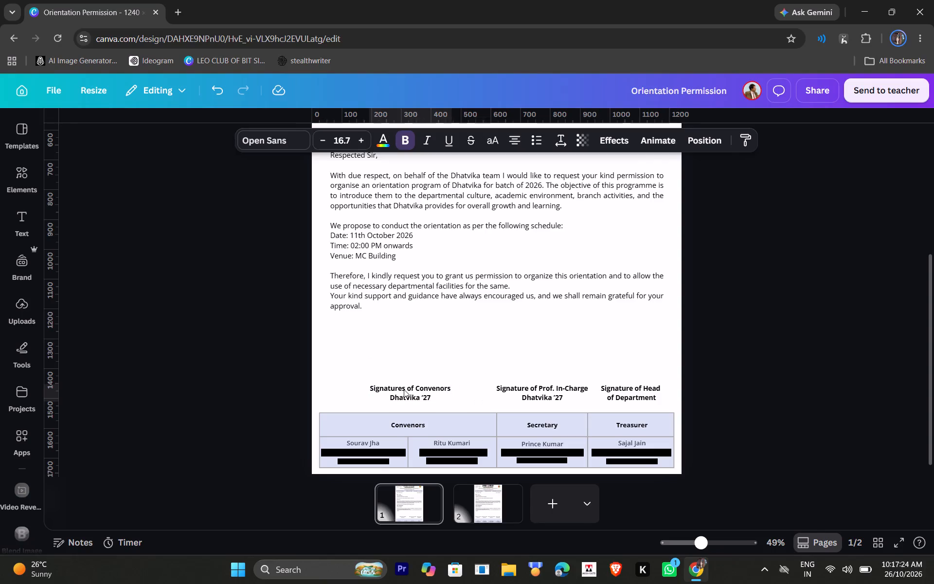
key("Left")
key("Left")
key("Left")
key("Left")
key("Left")
key("Left")
key("Left")
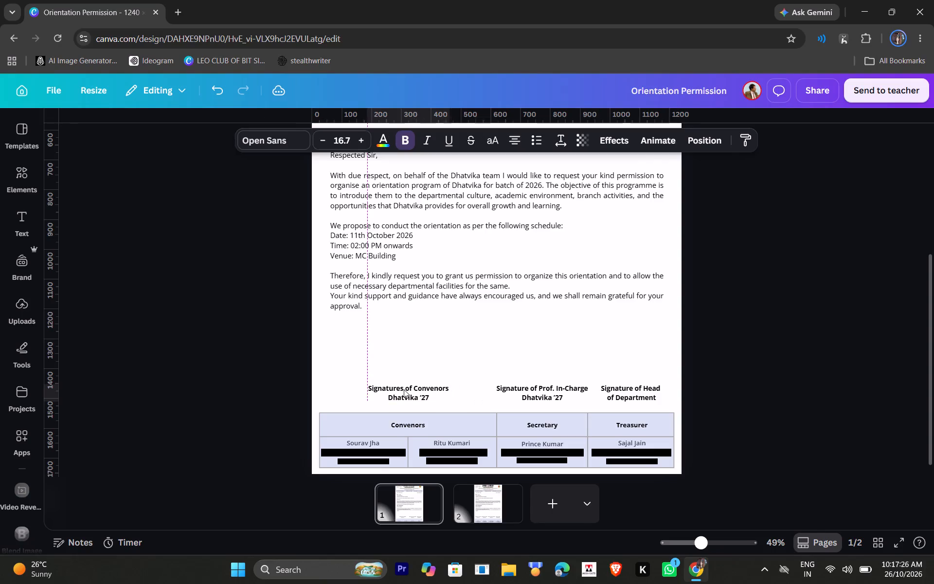
key("Left")
key("Right")
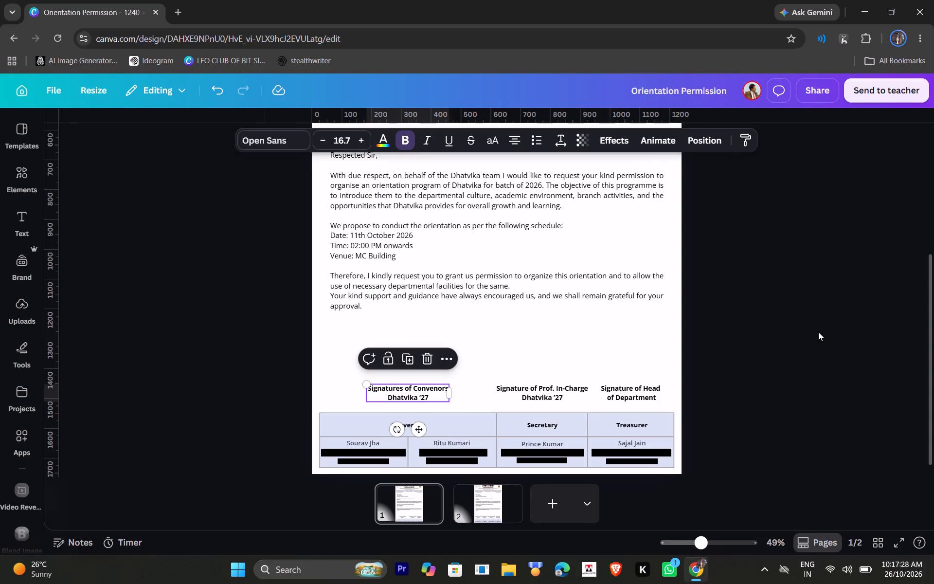
left_click(748, 328)
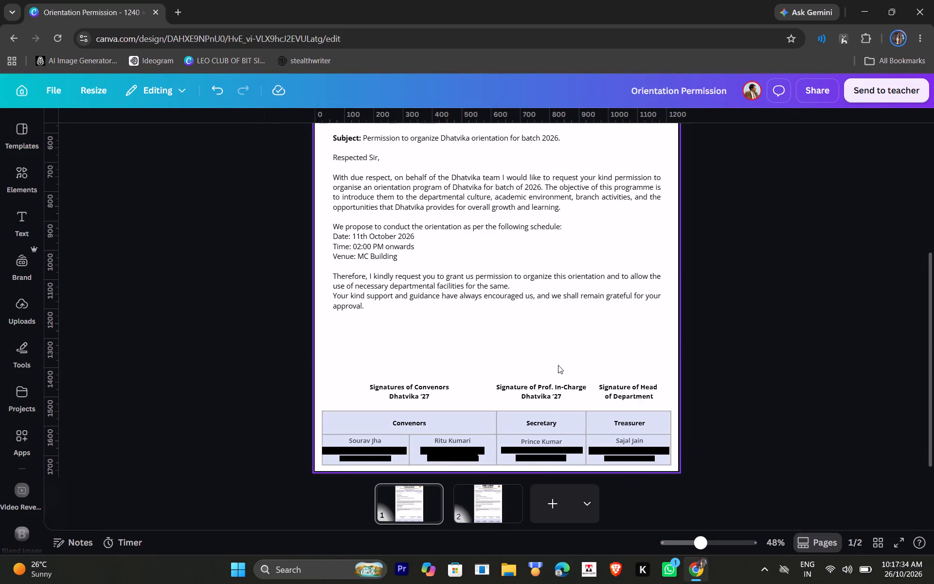
left_click(715, 338)
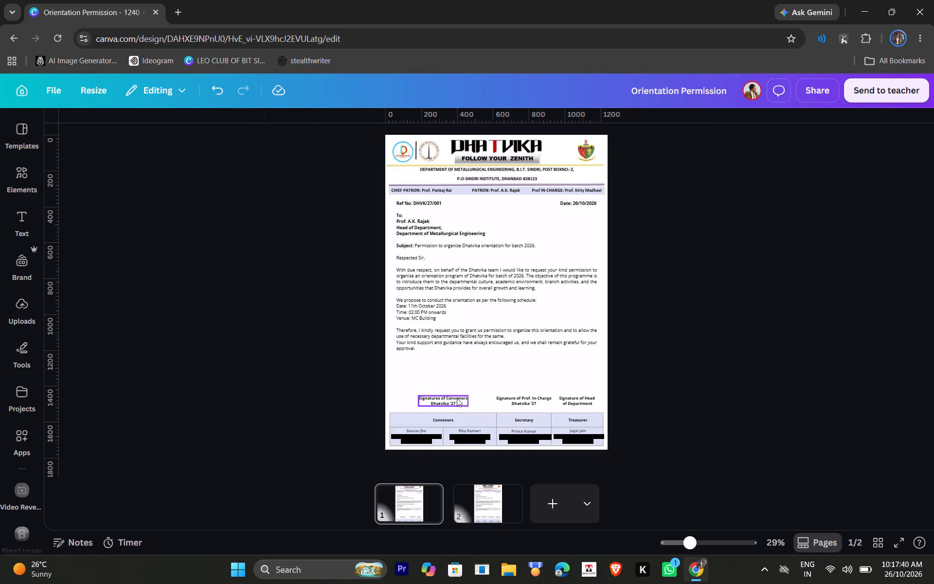
Shift page 1's "Signature of Prof. In-Charge Dhatvika '27" block left along the signature row, towards the Convenors block.
left_click(515, 405)
key("Left")
key("Left")
key("Left")
key("Left")
key("Left")
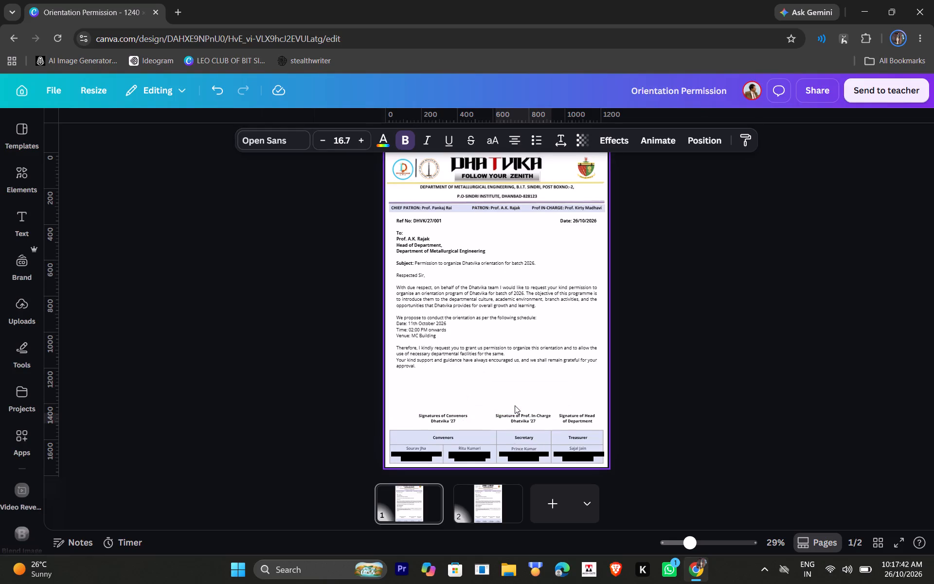
key("Left")
key("Left")
key("Left")
key("Left")
key("Left")
key("Left")
key("Left")
key("Left")
key("Left")
key("Left")
key("Left")
key("Left")
key("Left")
key("Left")
key("Left")
key("Left")
key("Left")
key("Left")
key("Left")
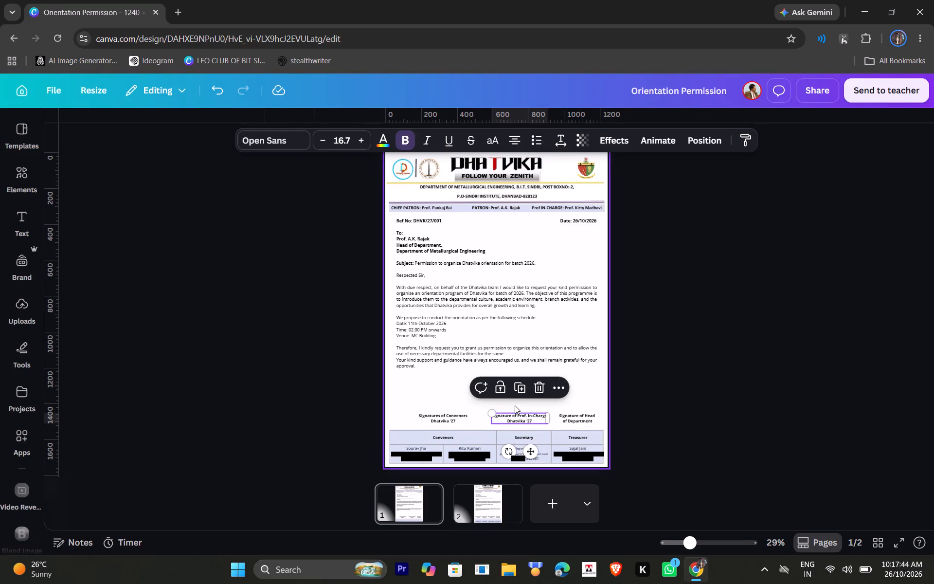
Shift page 1's "Signature of Head of Department" block slightly left along the signature row, towards the Prof. In-Charge block.
left_click(578, 421)
key("Left")
key("Left")
key("Left")
key("Left")
key("Left")
key("Left")
key("Left")
key("Left")
key("Left")
key("Left")
key("Left")
key("Left")
key("Left")
key("Left")
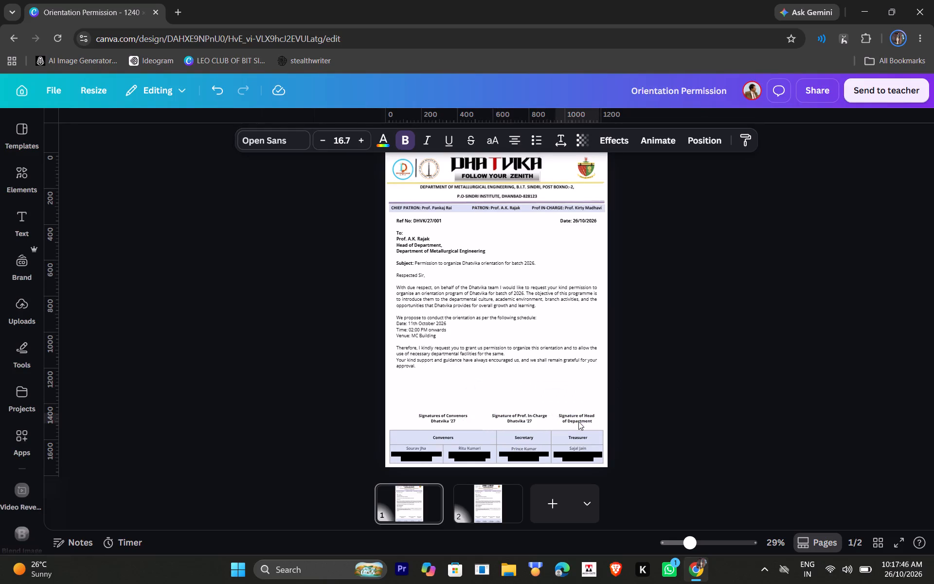
key("Left")
key("Left")
key("Left")
key("Left")
Nudge page 1's "Signature of Prof. In-Charge Dhatvika '27" block a little further left to adjust the spacing in the signature row.
left_click(528, 416)
key("Left")
key("Left")
key("Left")
key("Left")
key("Left")
key("Left")
key("Left")
key("Left")
key("Left")
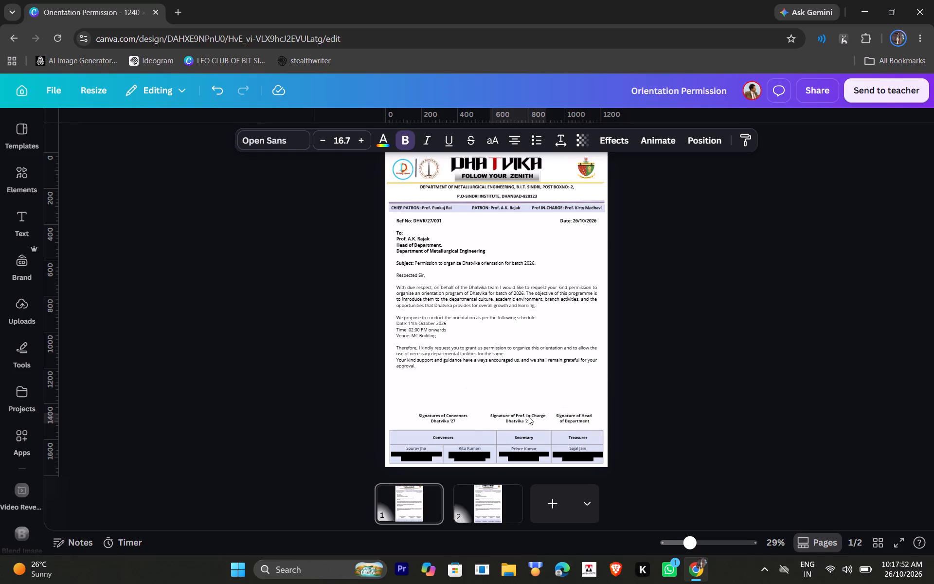
left_click(635, 411)
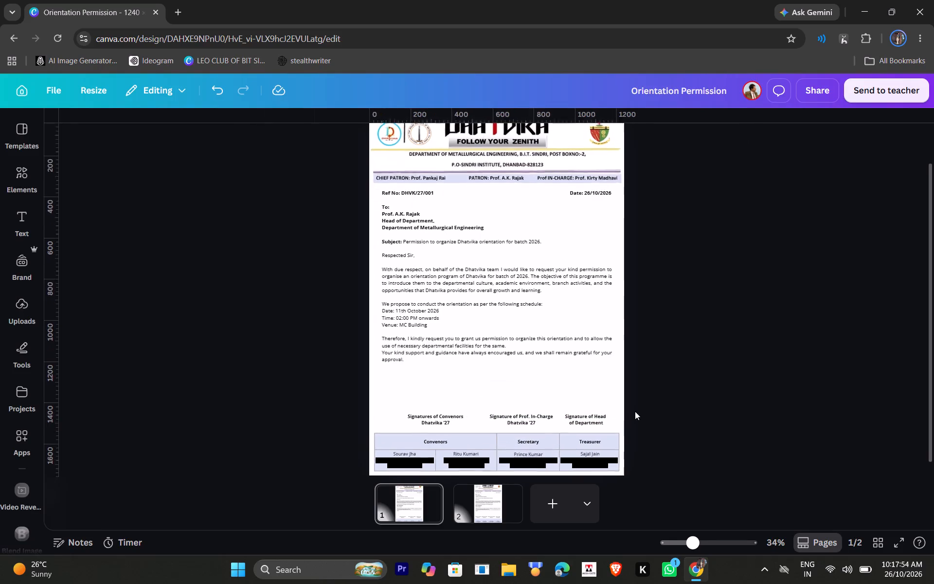
scroll(635, 411, "down", 1)
Move page 1's "Signature of Head of Department" block back right, roughly centred above the Treasurer heading.
left_click(586, 406)
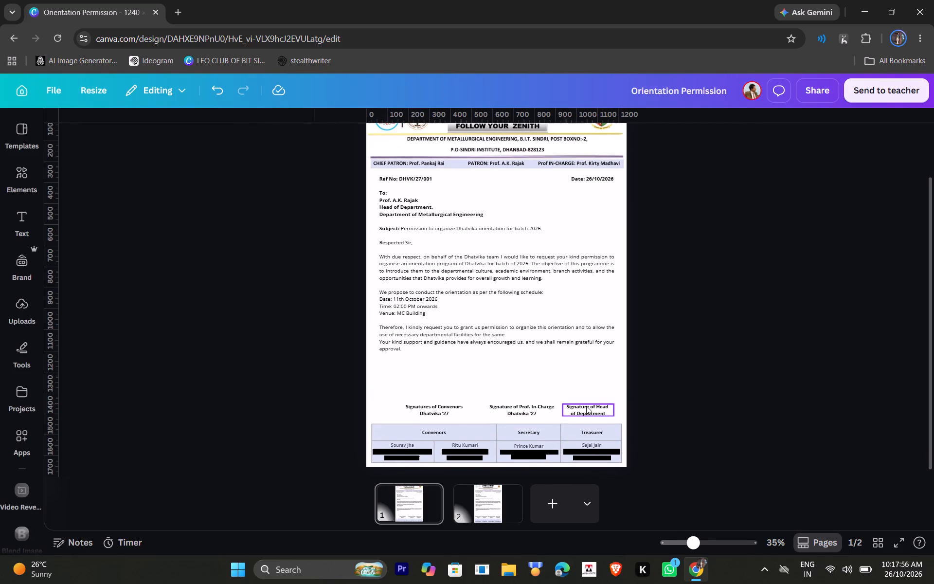
key("Right")
key("Right")
key("Right")
key("Right")
key("Right")
key("Right")
key("Right")
key("Right")
key("Right")
key("Right")
key("Right")
key("Right")
key("Right")
key("Right")
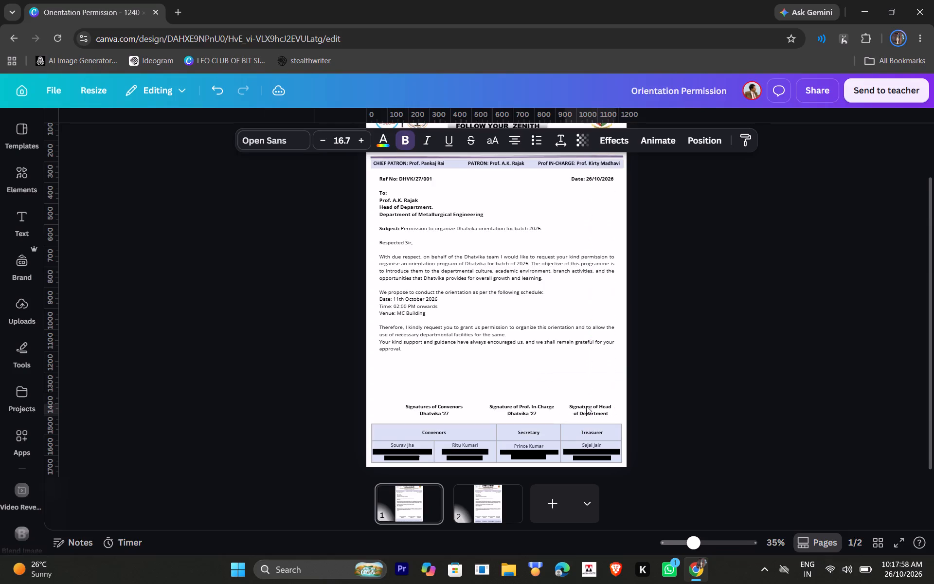
key("Right")
key("Right")
key("Right")
key("Right")
key("Left")
key("Left")
key("Left")
key("Left")
key("Left")
key("Left")
key("Right")
Nudge page 1's "Signature of Prof. In-Charge Dhatvika '27" block slightly right to even out the gaps between the three signature blocks.
left_click(525, 410)
key("Right")
key("Right")
key("Right")
key("Right")
key("Right")
key("Right")
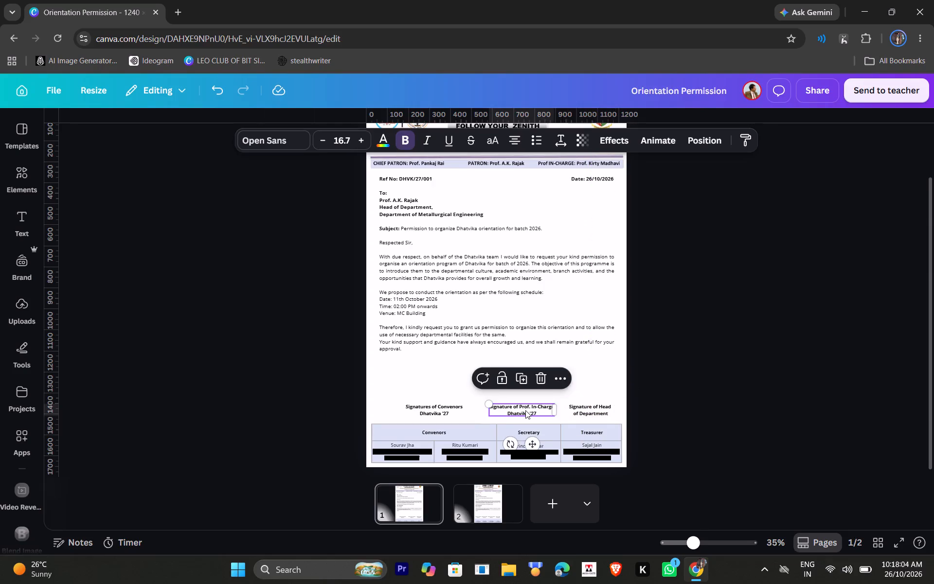
key("Right")
key("Right")
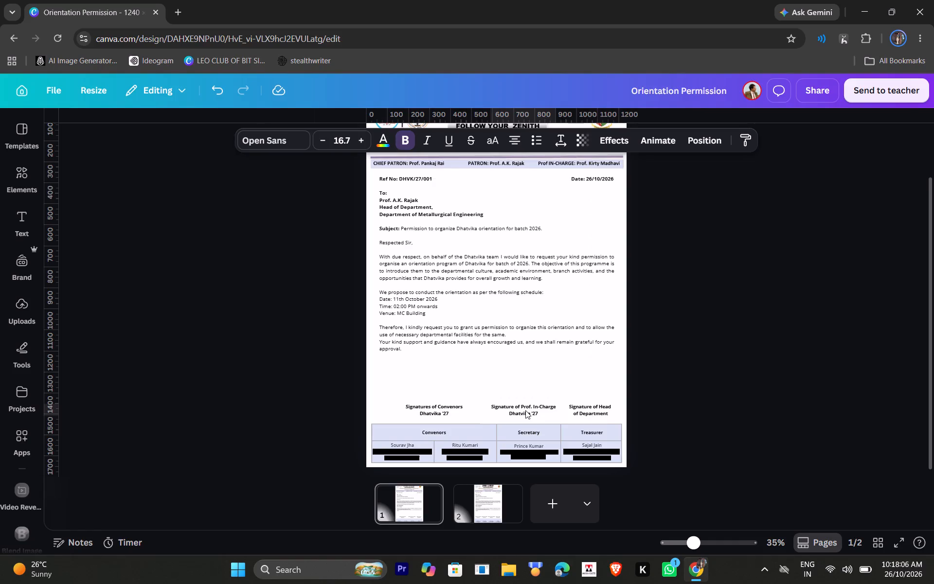
key("Right")
key("Right")
key("Right")
key("Right")
key("Right")
left_click(709, 310)
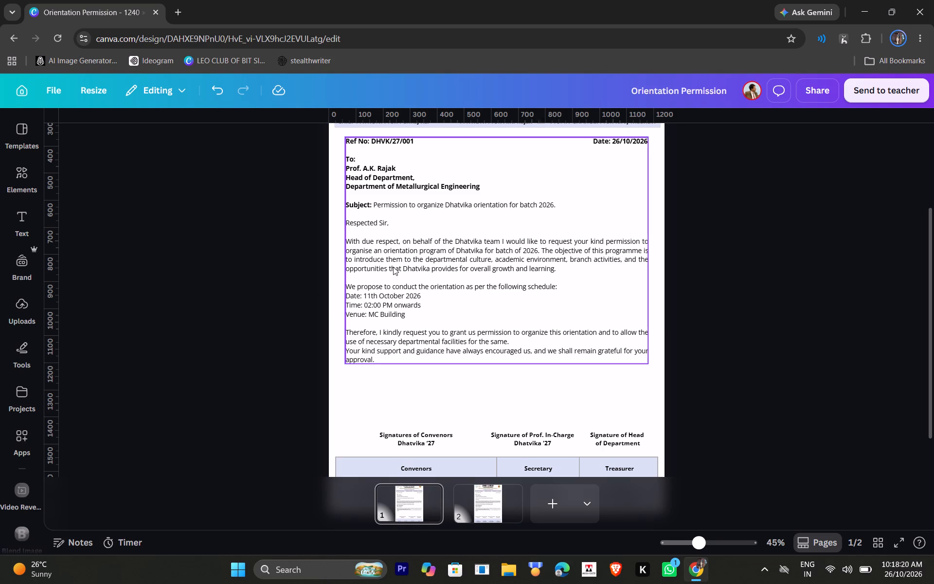
Change the orientation date in page 1's schedule to 27th October 2026.
left_click(371, 289)
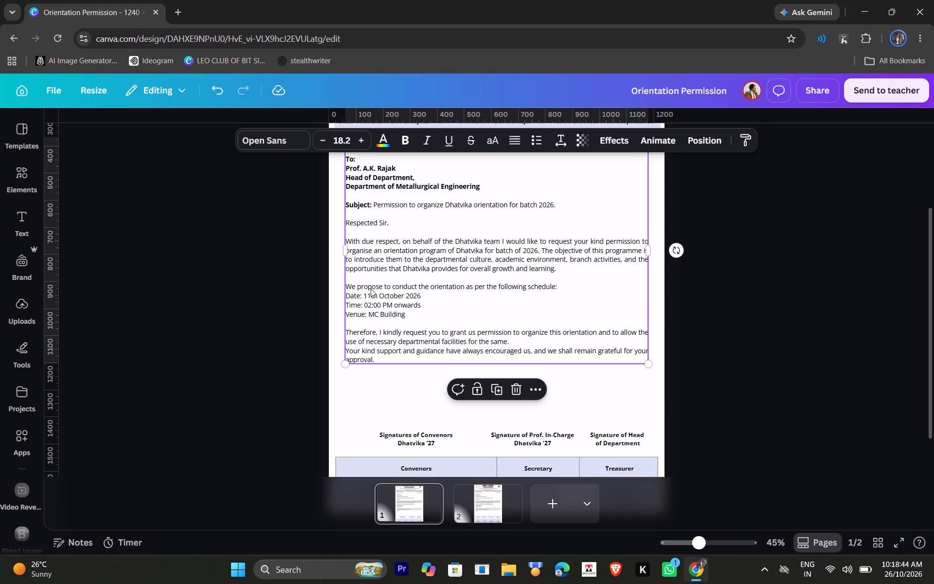
double_click(373, 293)
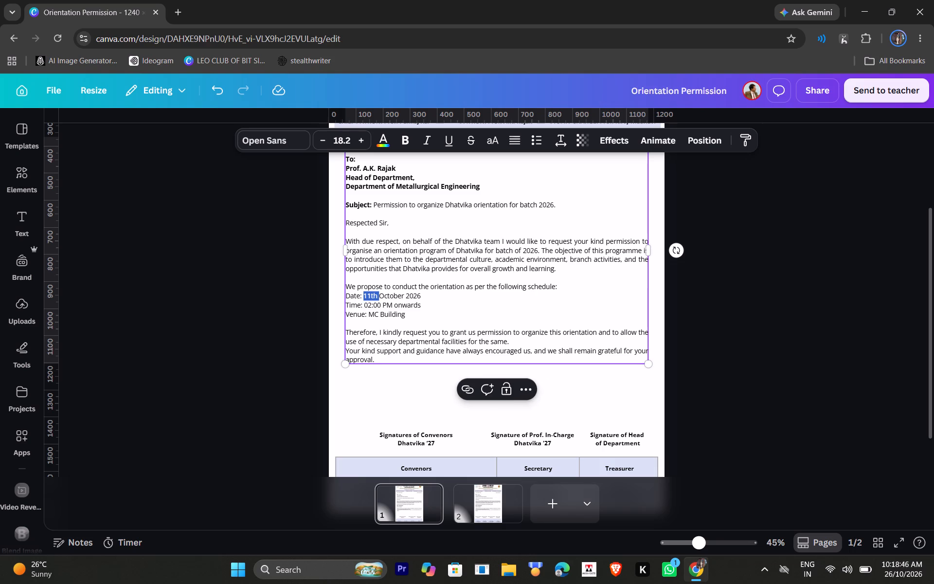
left_click(369, 295)
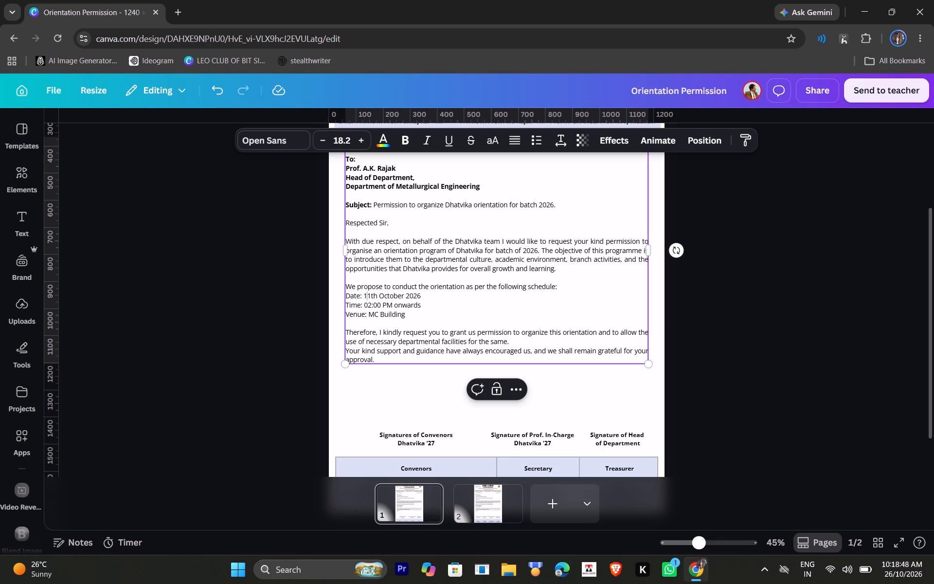
key("Right")
key("BackSpace")
key("BackSpace")
key("2")
key("7")
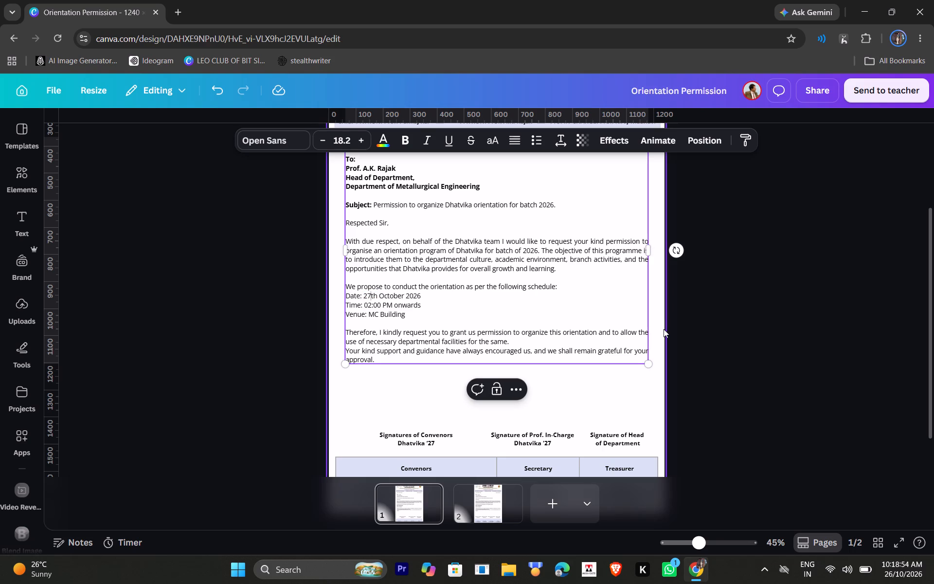
left_click(664, 329)
left_click(664, 329)
left_click(664, 329)
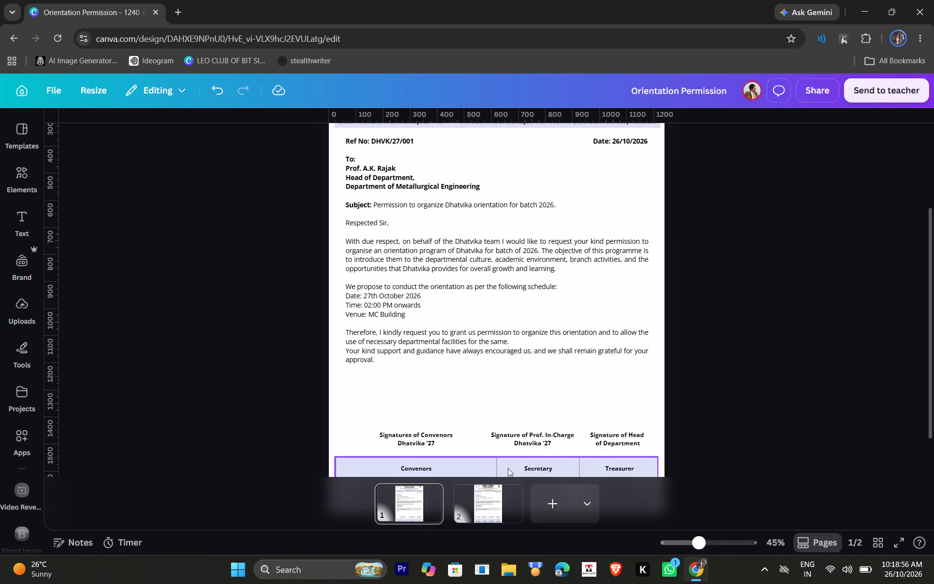
Change the orientation date in page 2's schedule to 27th October 2026.
left_click(480, 504)
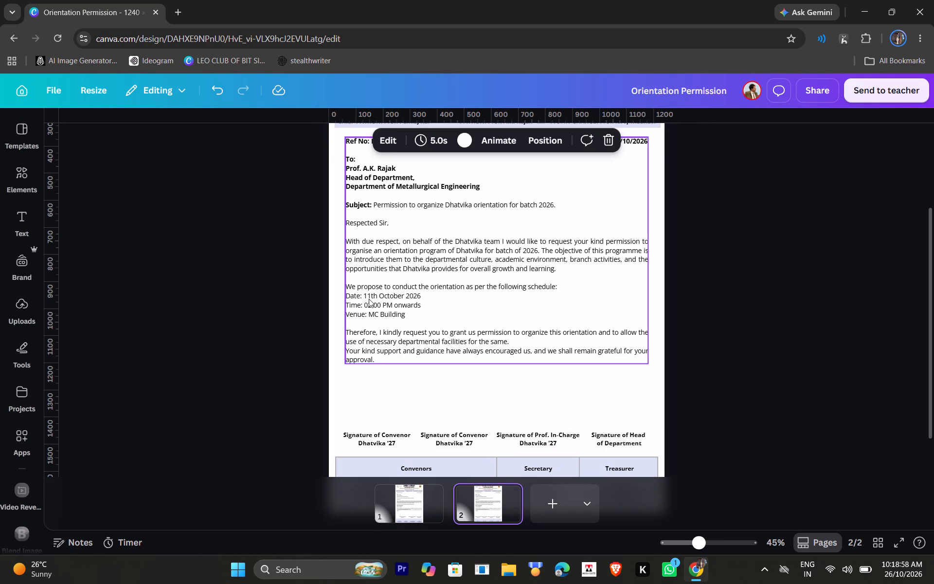
double_click(368, 299)
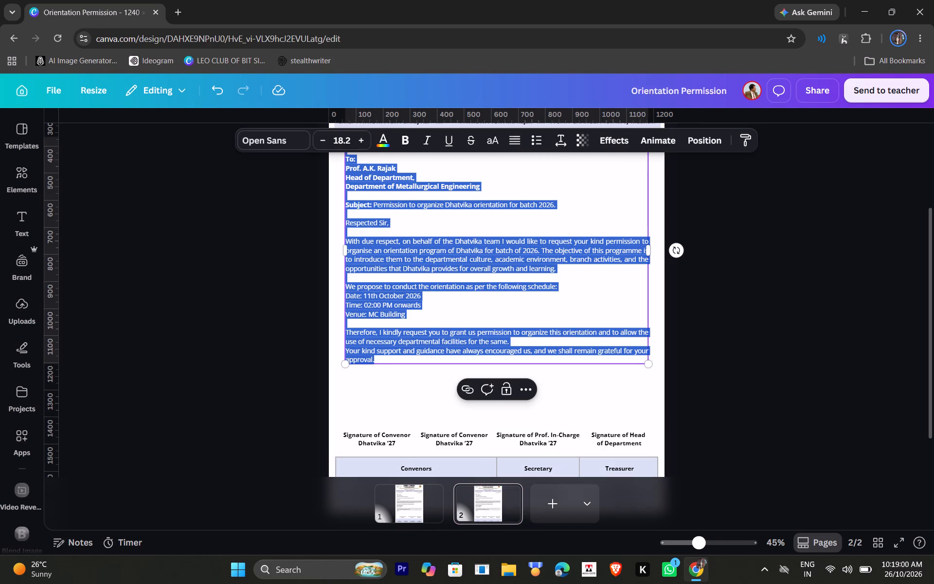
left_click(371, 297)
key("BackSpace")
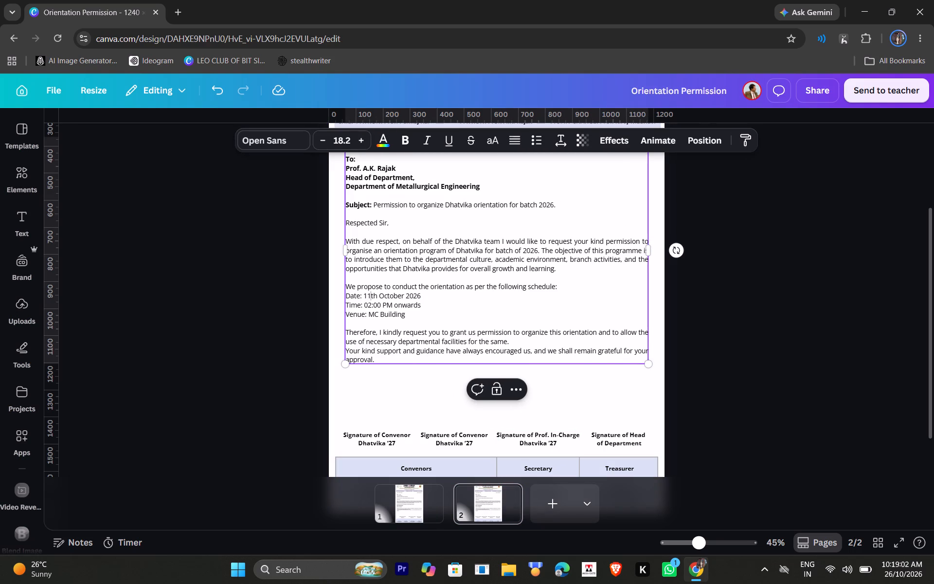
key("BackSpace")
type("27")
left_click(770, 371)
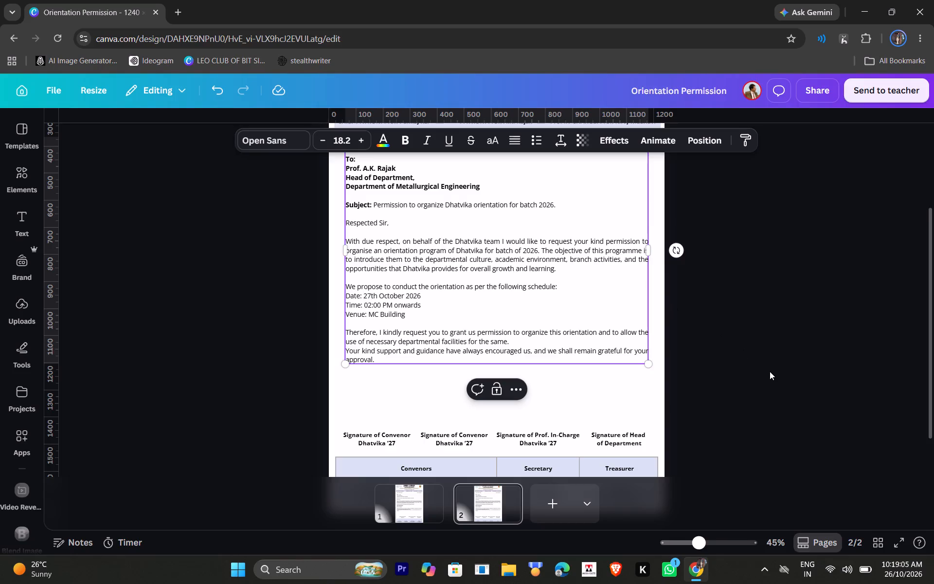
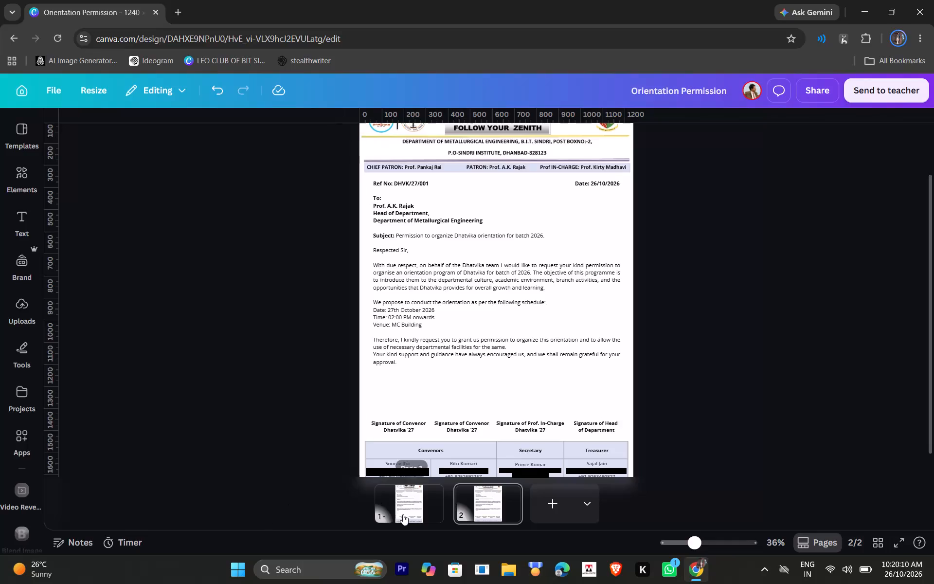
Compare pages 1 and 2 of the letter, checking the body text, schedule and signature block layouts.
left_click(403, 514)
left_click(719, 309)
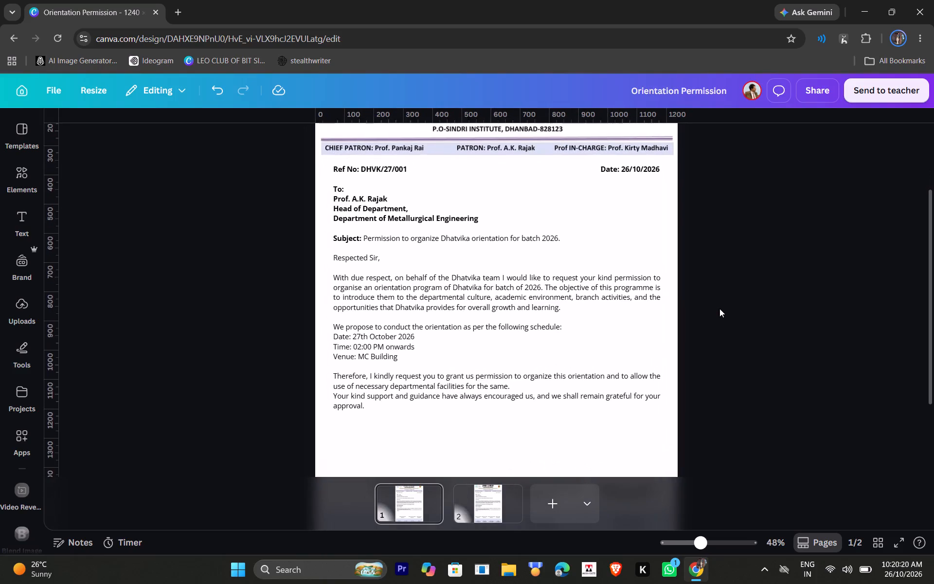
left_click(782, 221)
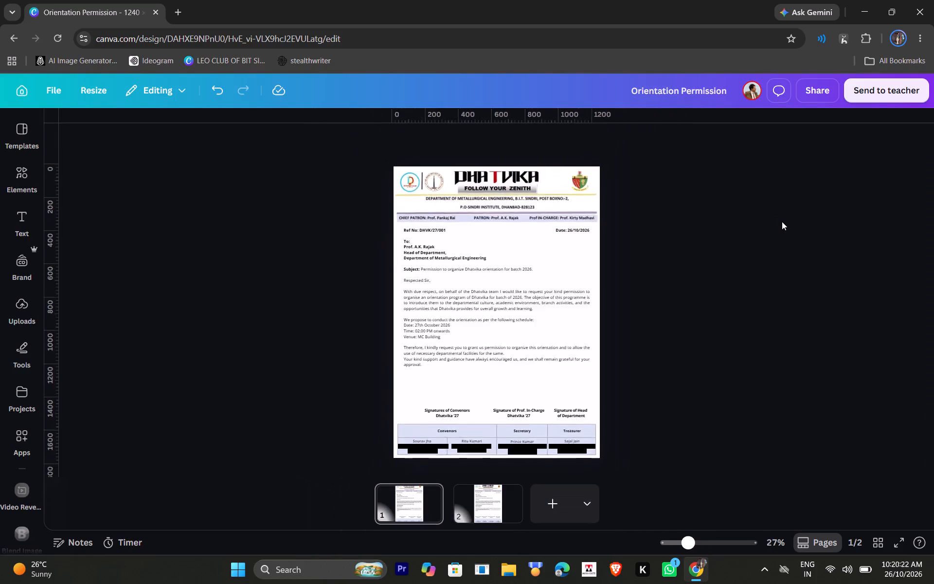
scroll(725, 298, "down", 1)
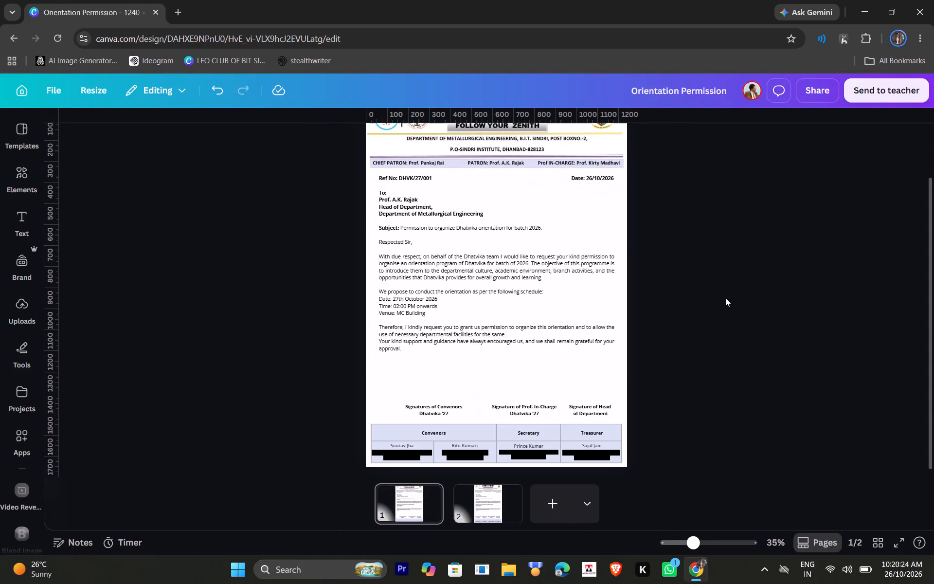
scroll(725, 298, "down", 1)
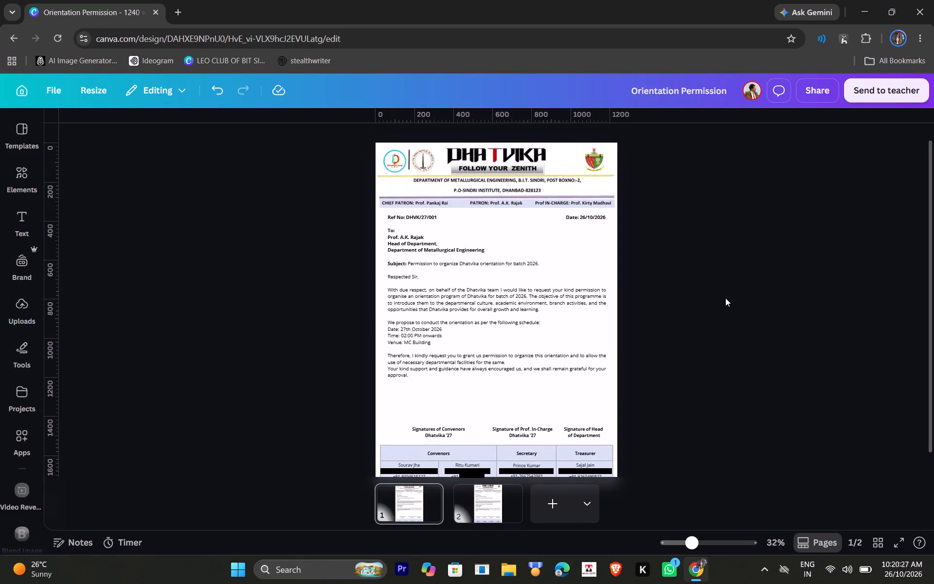
key("Right")
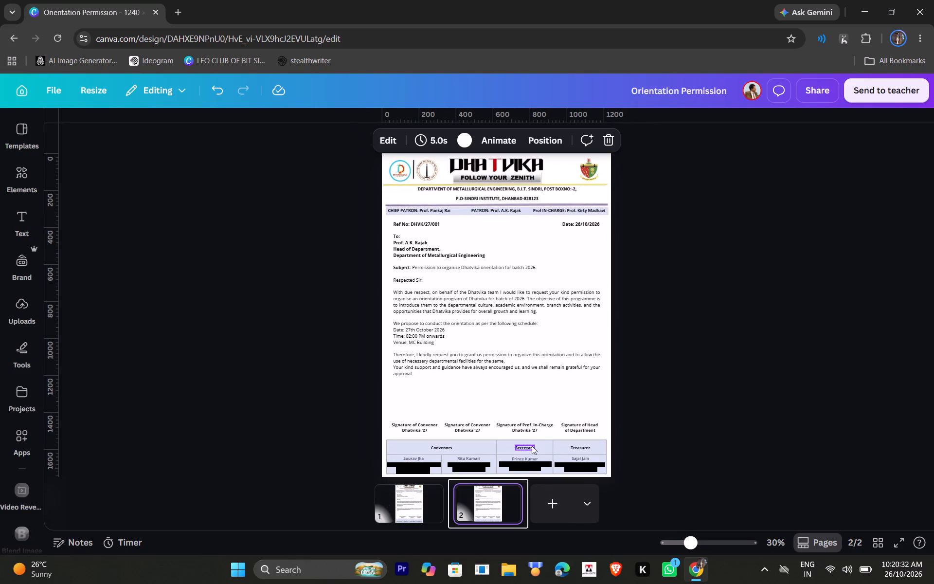
left_click(746, 354)
key("Left")
key("Right")
key("Left")
key("Right")
key("Left")
key("Right")
key("Left")
key("Right")
key("Left")
key("Left")
key("Left")
key("Left")
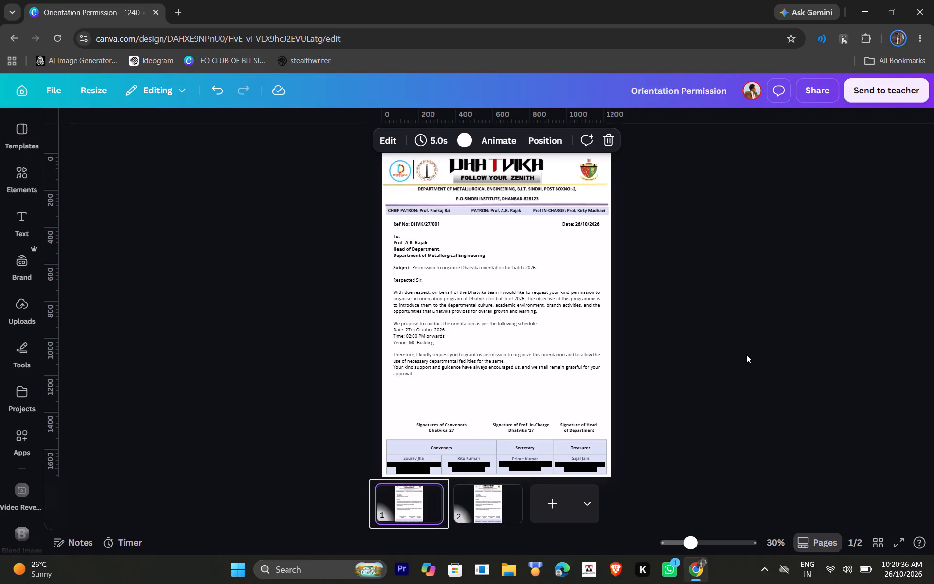
key("Right")
key("Left")
Download only page 1, the version with the combined Convenors signature block, as a PDF using the Print preset.
left_click(828, 93)
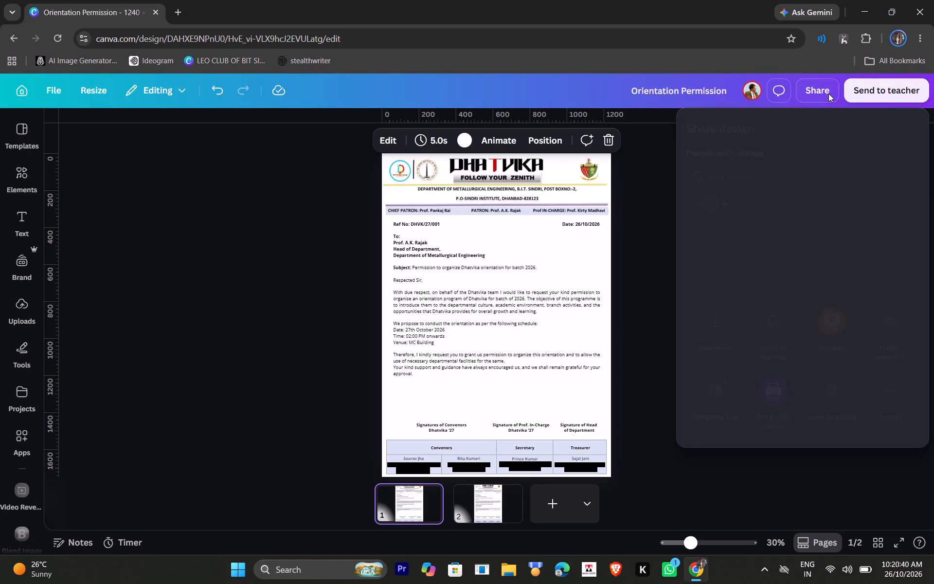
left_click(732, 375)
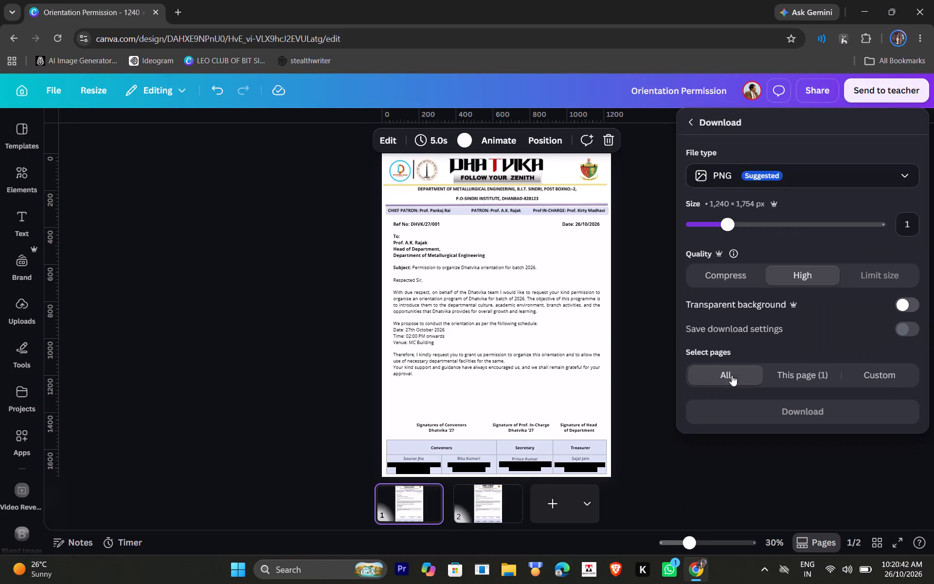
left_click(797, 185)
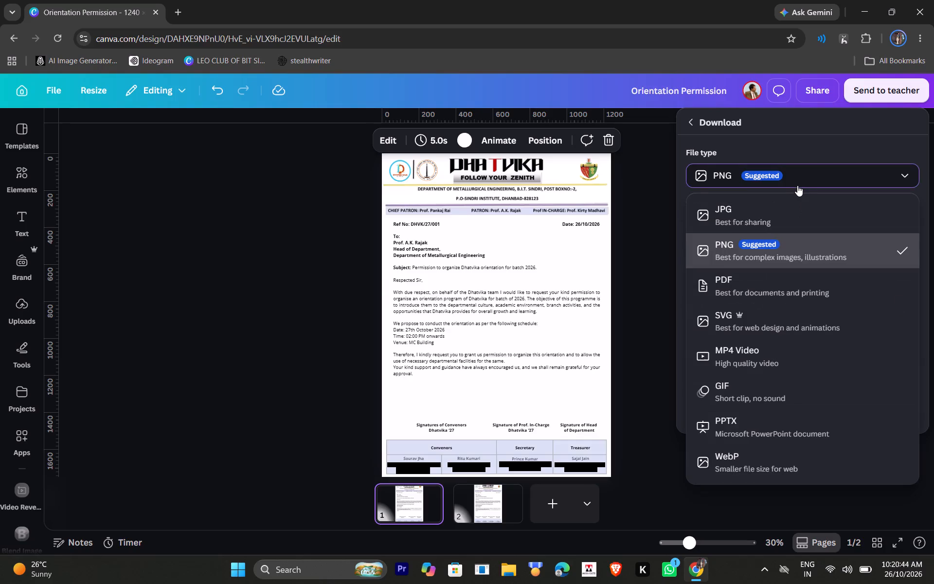
left_click(769, 284)
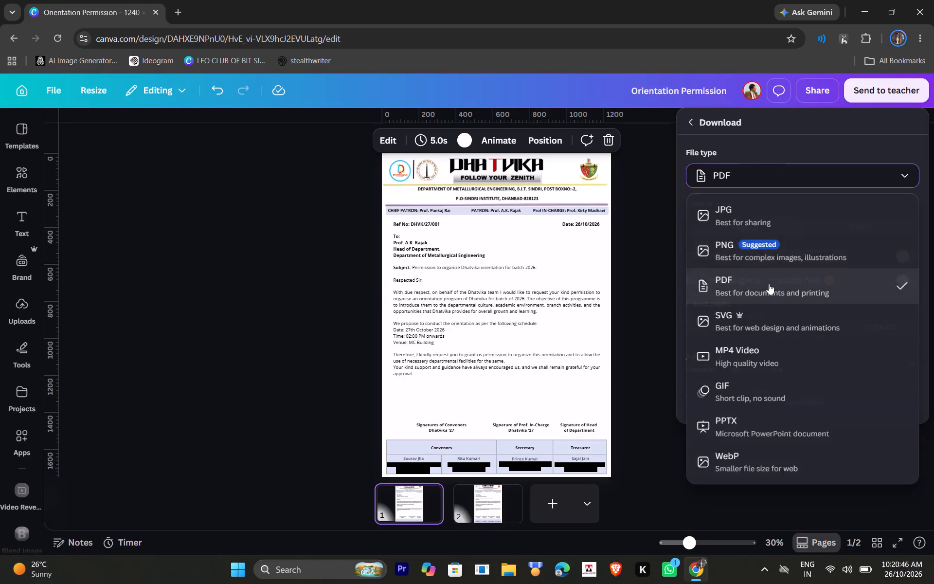
left_click(837, 224)
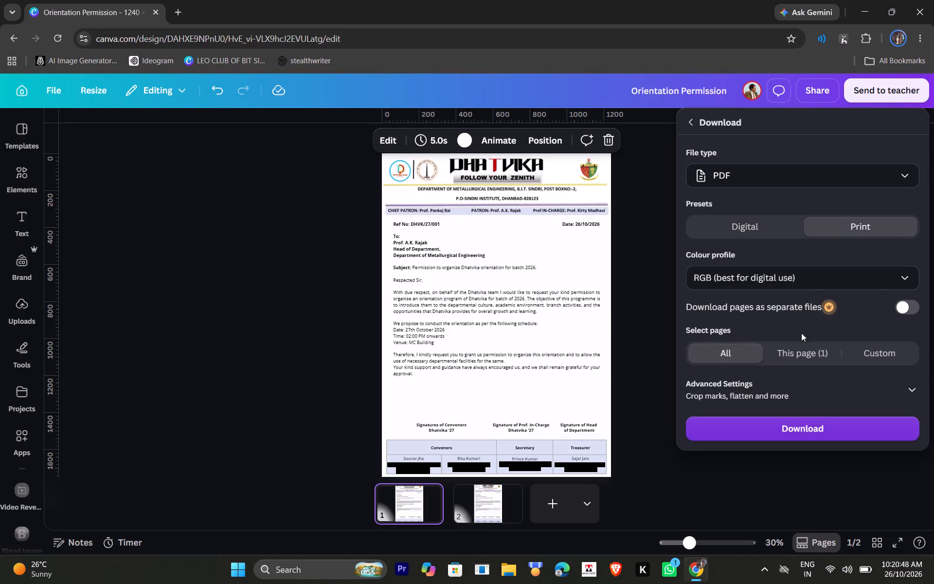
left_click(796, 353)
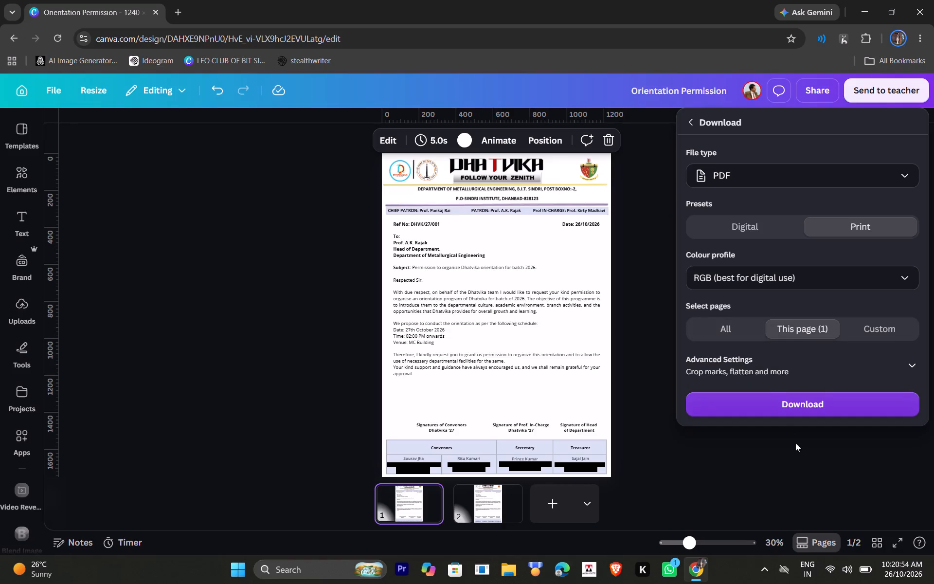
left_click(761, 400)
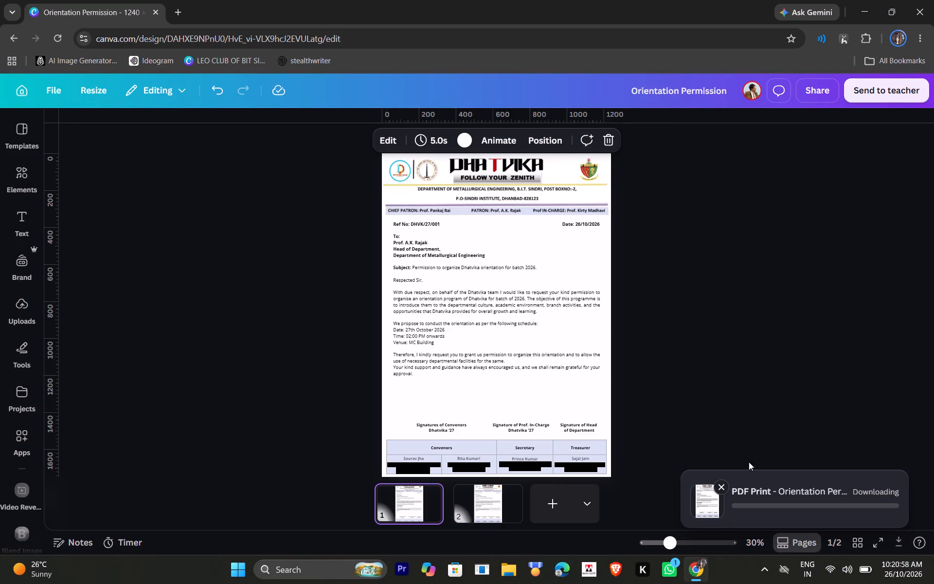
Download only page 2, the version with separate Convenor signature blocks, as a print PDF, closing the PDF viewer windows that open.
left_click(490, 501)
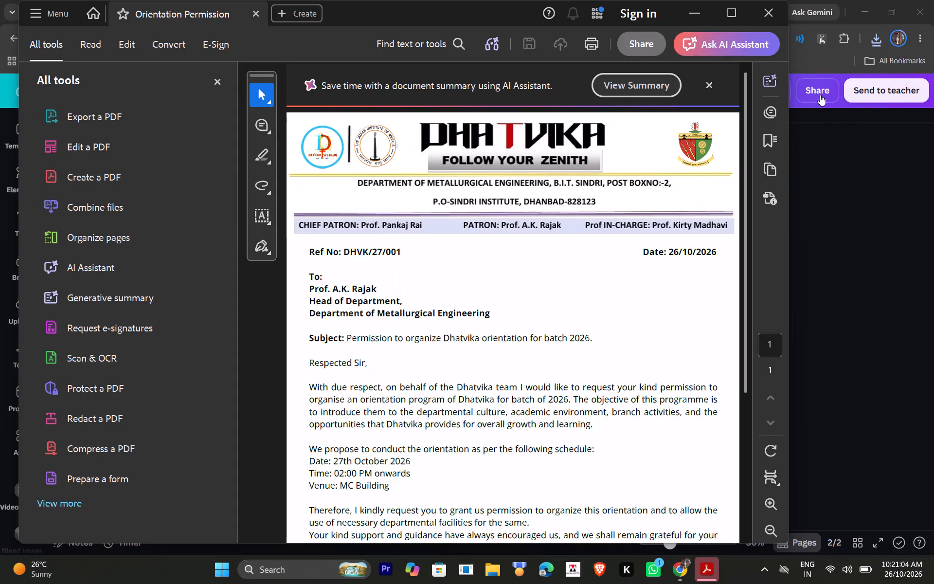
left_click(754, 8)
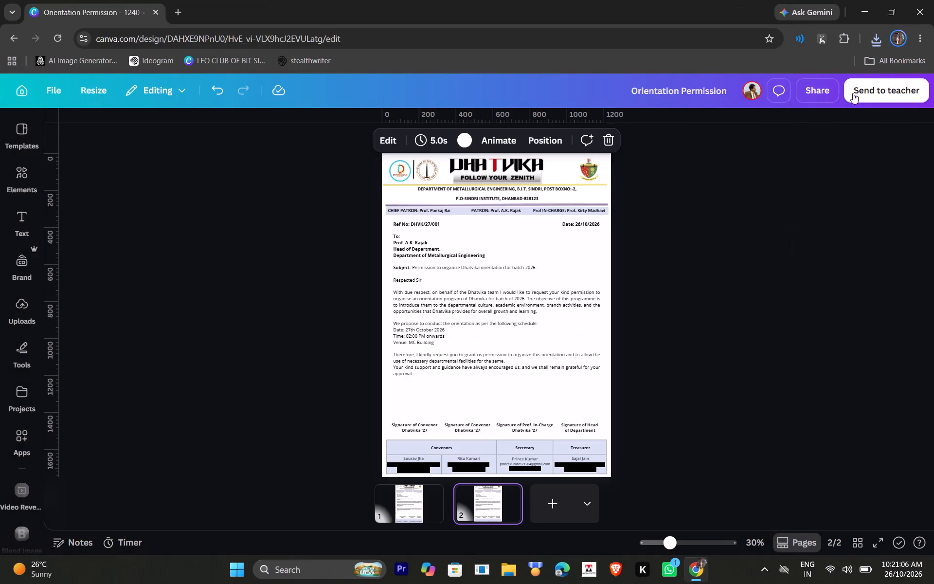
left_click(820, 84)
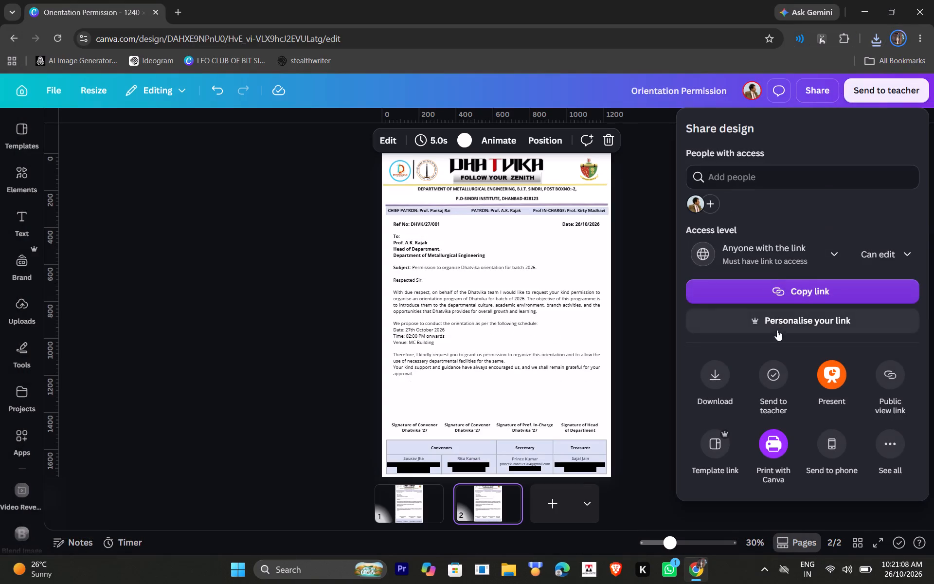
left_click(708, 372)
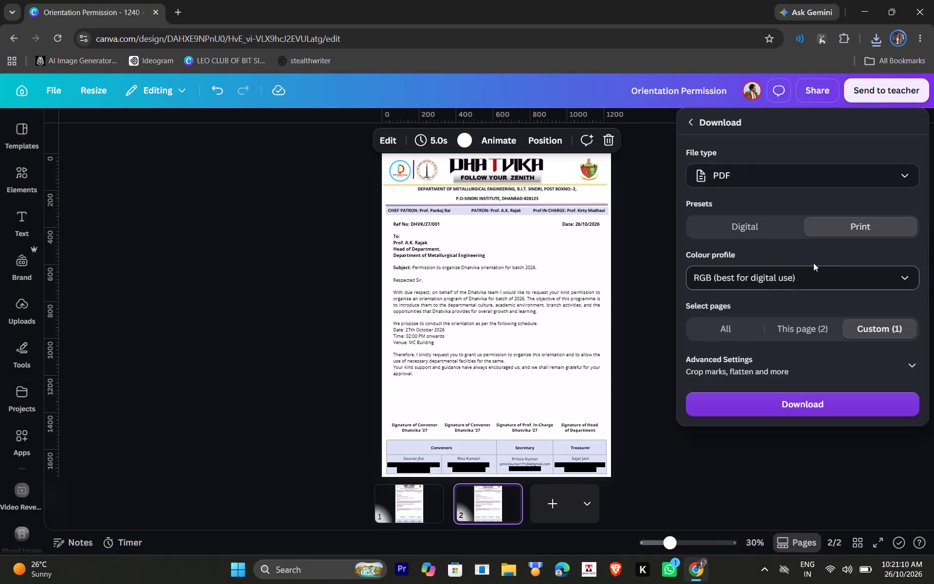
left_click(797, 331)
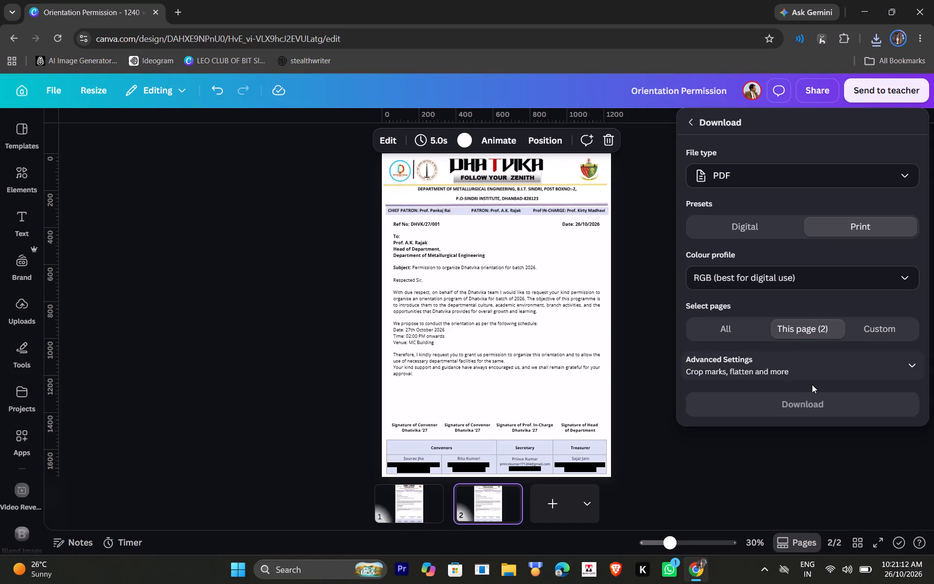
left_click(813, 403)
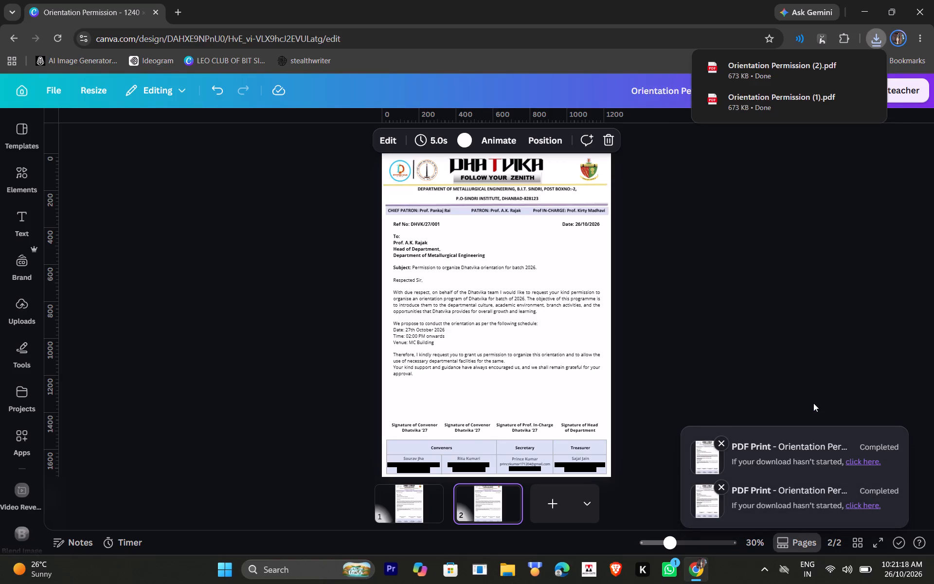
left_click(768, 9)
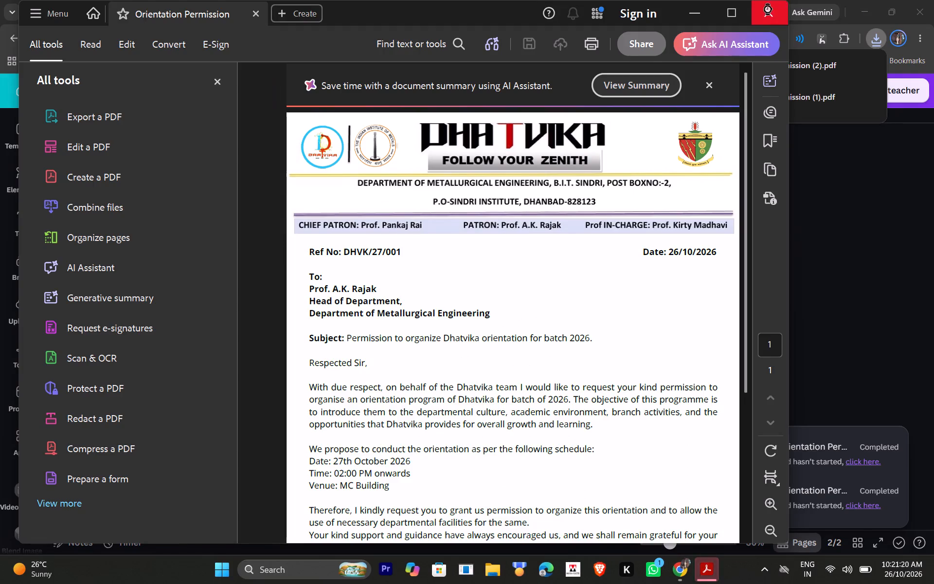
Close the browser and open the Dhatika'26 report PDF from the Downloads folder in File Explorer.
left_click(933, 0)
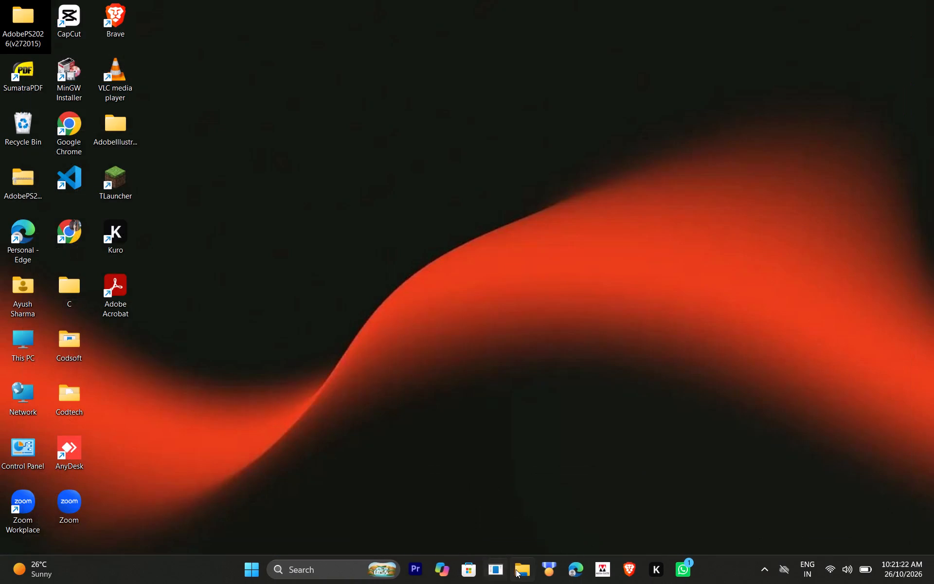
left_click(517, 569)
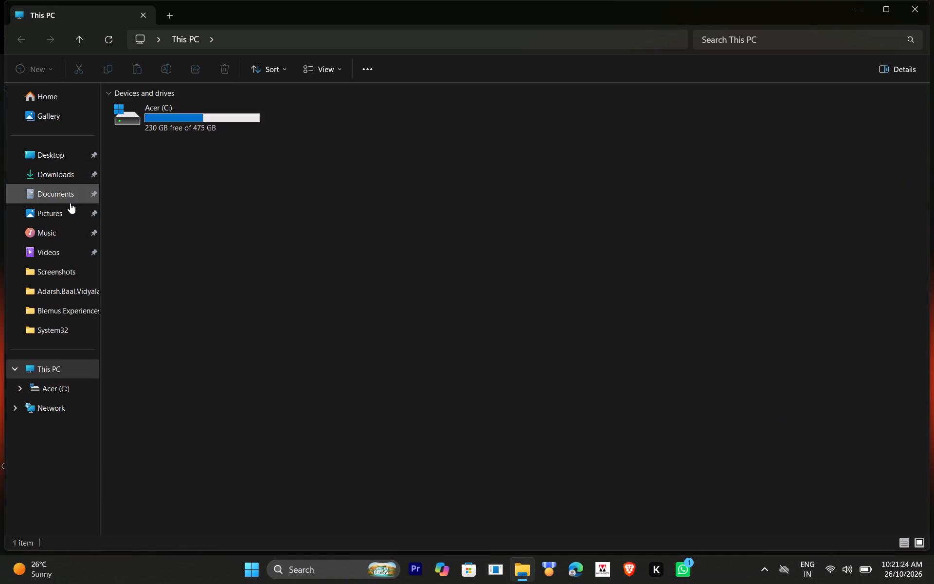
left_click(59, 167)
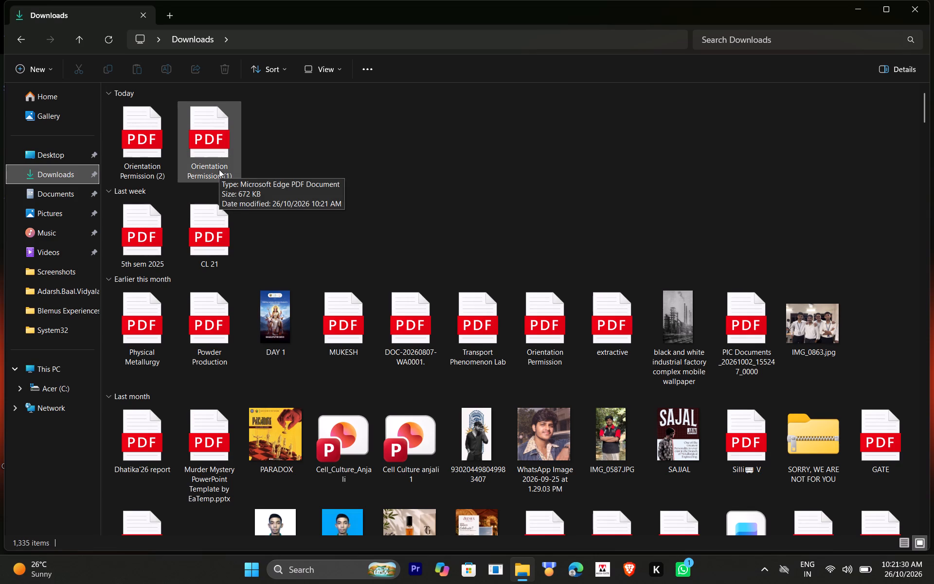
double_click(130, 426)
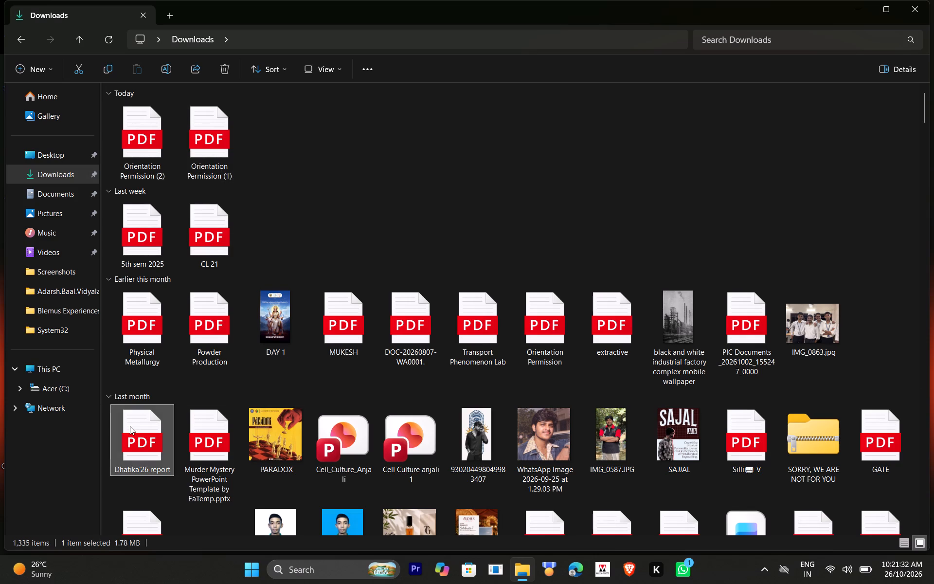
Look over the Dhatika'26 report PDF from the post bearers page back to its first page, and close the viewer.
scroll(775, 151, "up", 5)
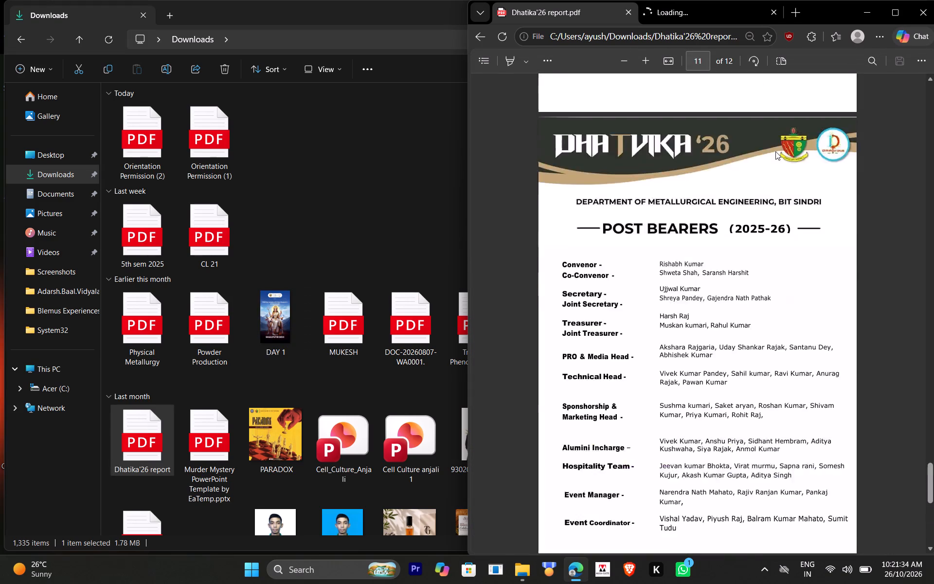
scroll(775, 151, "up", 20)
scroll(775, 151, "up", 6)
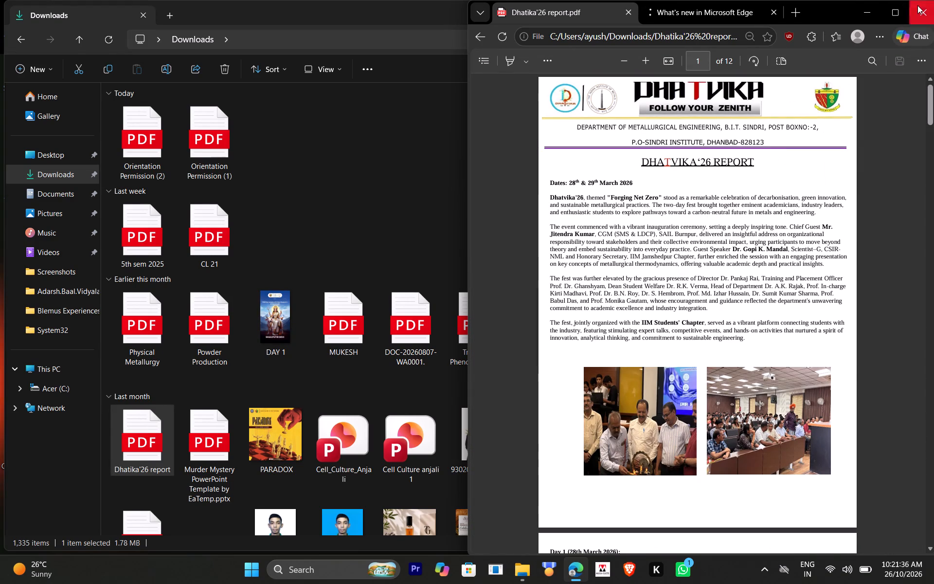